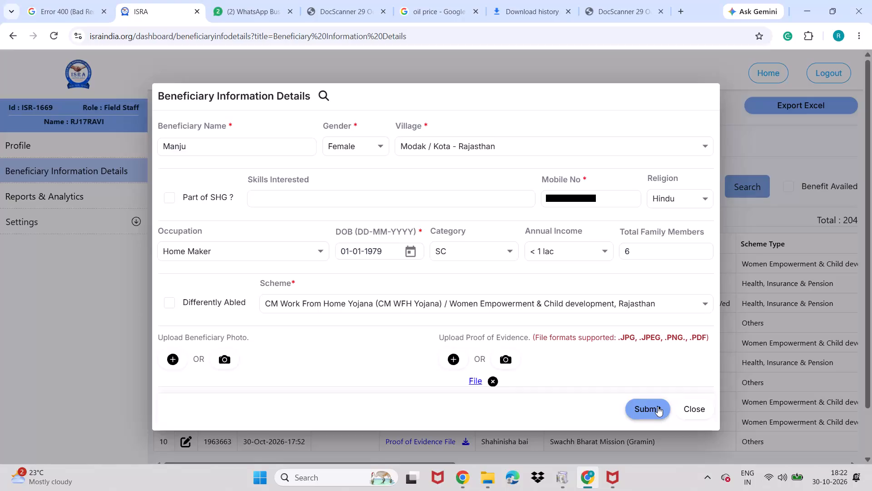
Submit the completed beneficiary record for the CM Work From Home Yojana scheme.
left_click(658, 406)
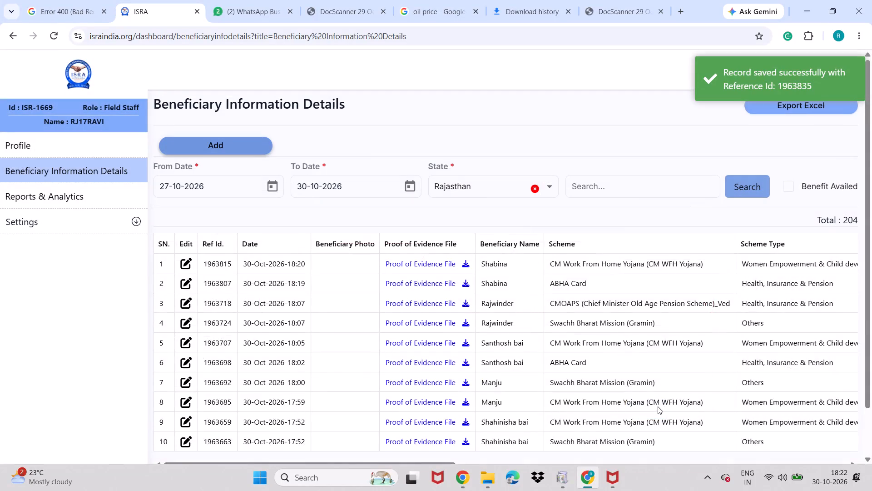
Add a new beneficiary record, search existing beneficiaries with the retained mobile number, and load details from the third match.
left_click(248, 144)
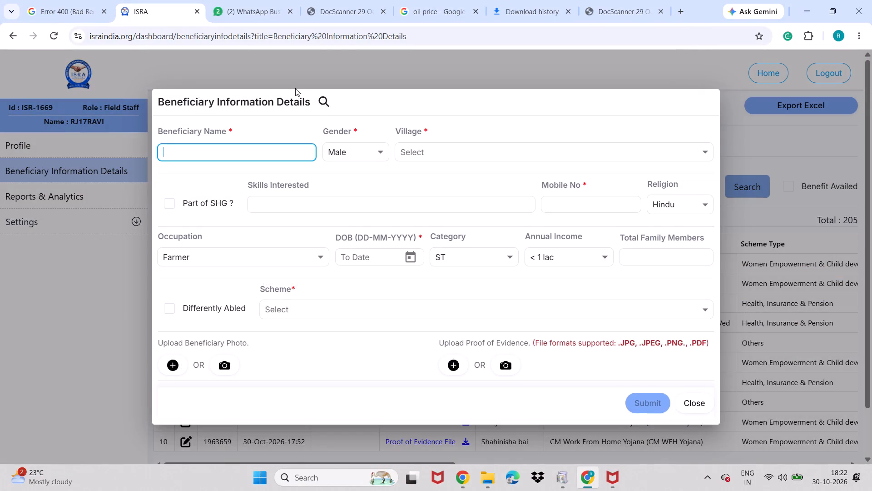
left_click(322, 101)
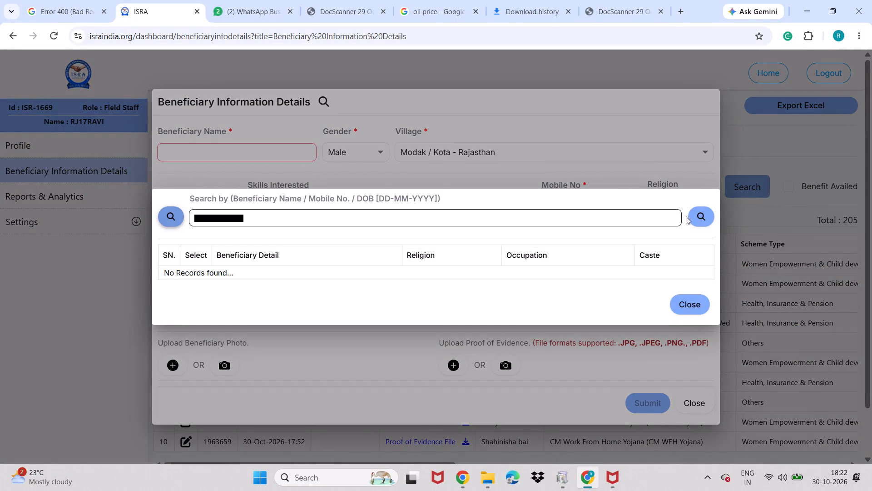
left_click(706, 221)
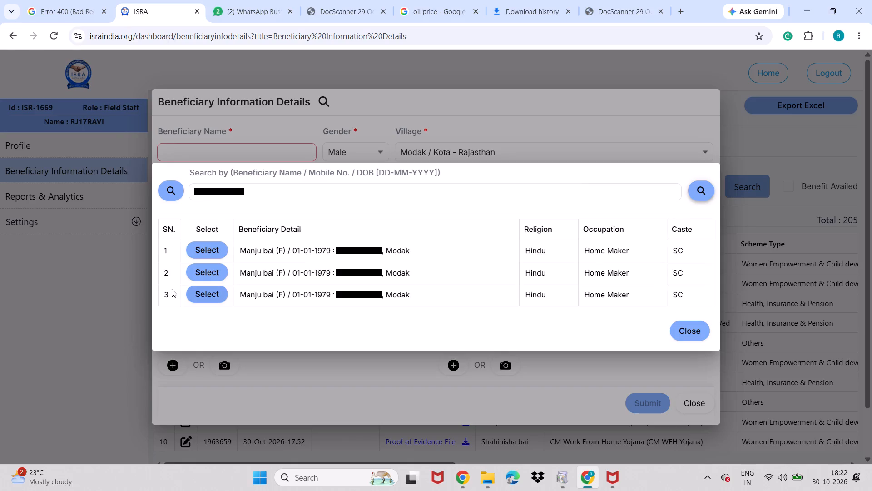
left_click(196, 300)
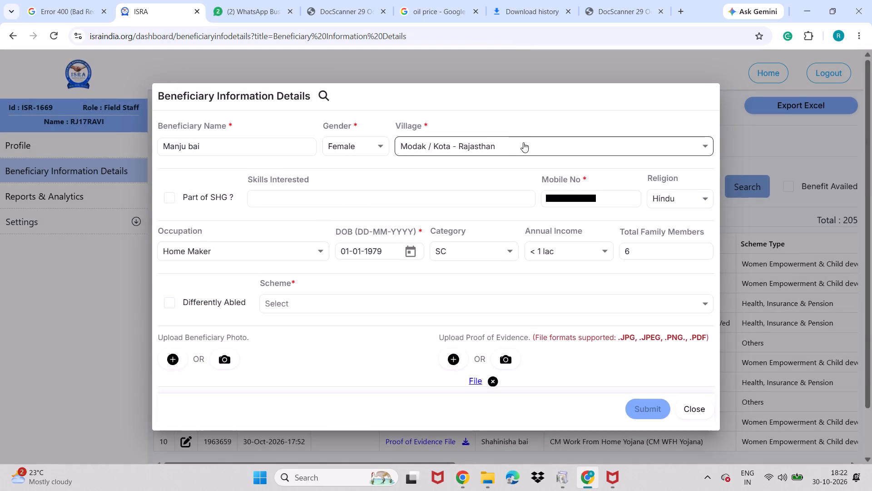
Replace the last three digits of the beneficiary's mobile number.
left_click(607, 196)
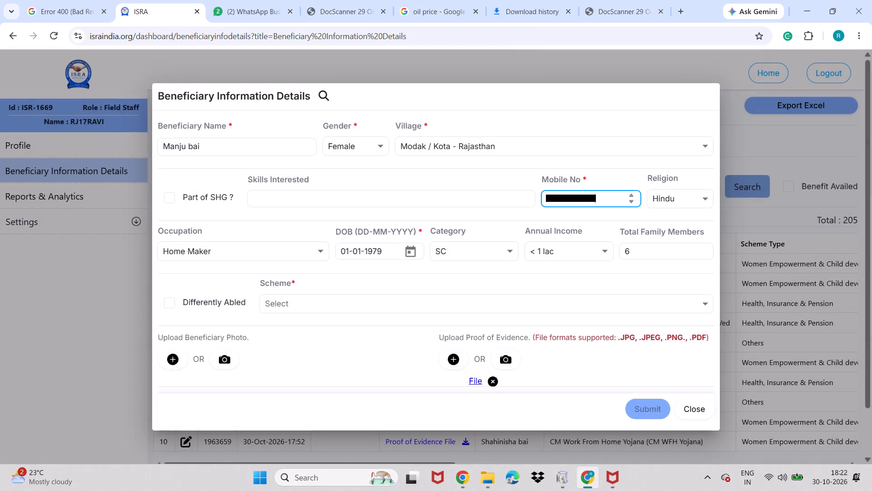
key("BackSpace")
key("BackSpace")
key("BackSpace")
type("893")
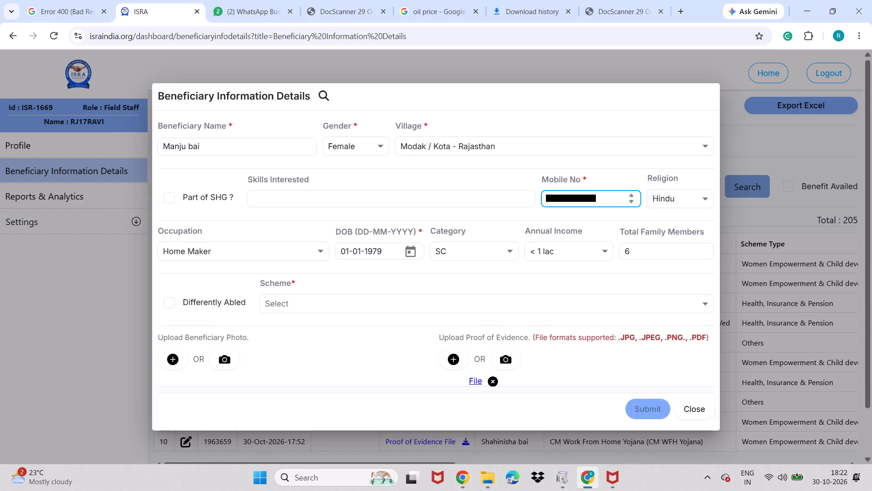
Remove "bai" from the beneficiary name, leaving only the first name.
left_click(279, 142)
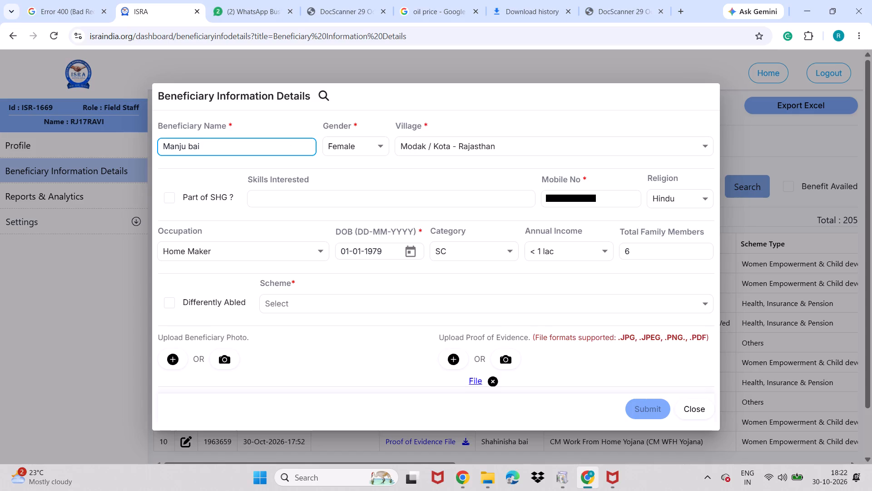
key("BackSpace")
key("BackSpace")
key("BackSpace")
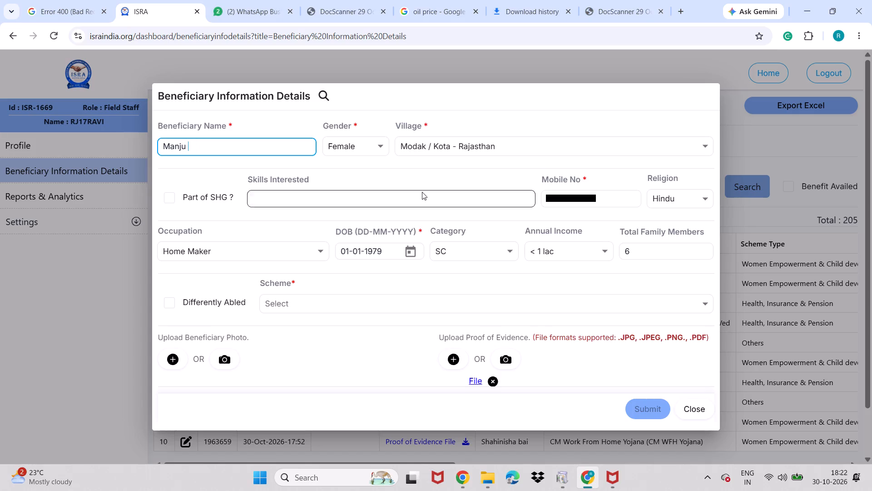
Find schemes matching "swa" and set the scheme to SBM (Swachh Bharat Mission) Registration / Housing & Sanitation (SBM), Central.
double_click(493, 294)
left_click(488, 306)
left_click(488, 306)
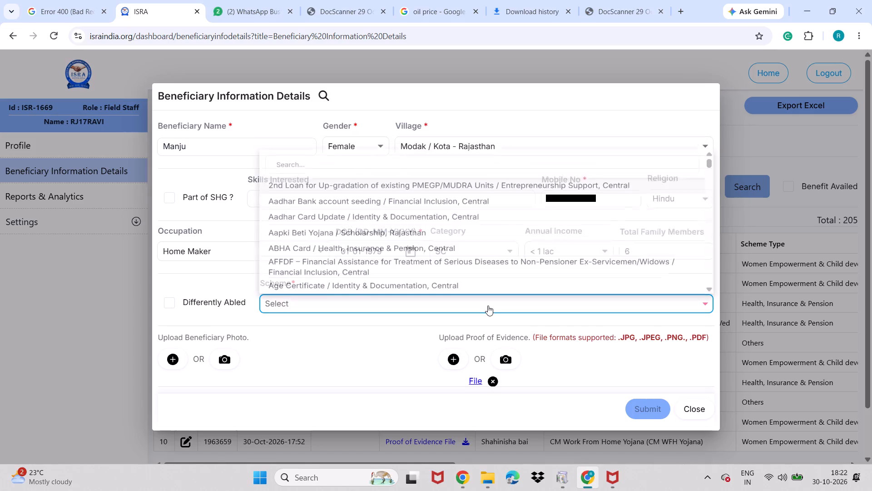
left_click(483, 153)
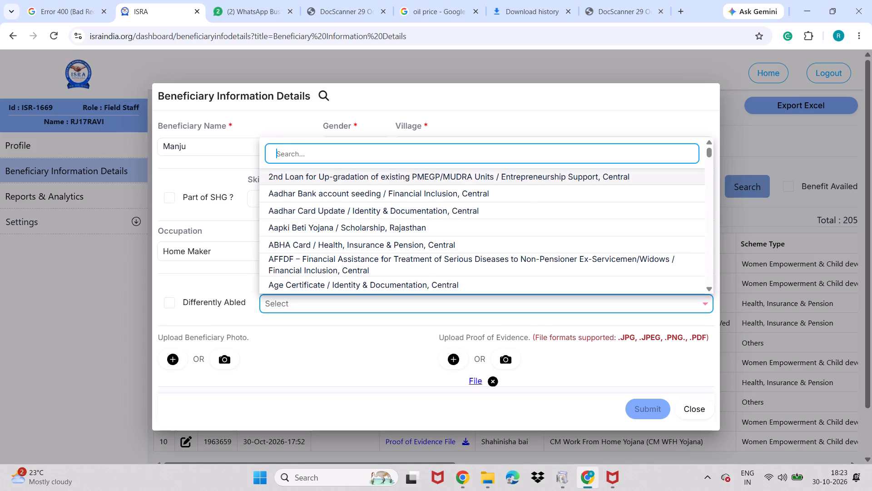
type("swa")
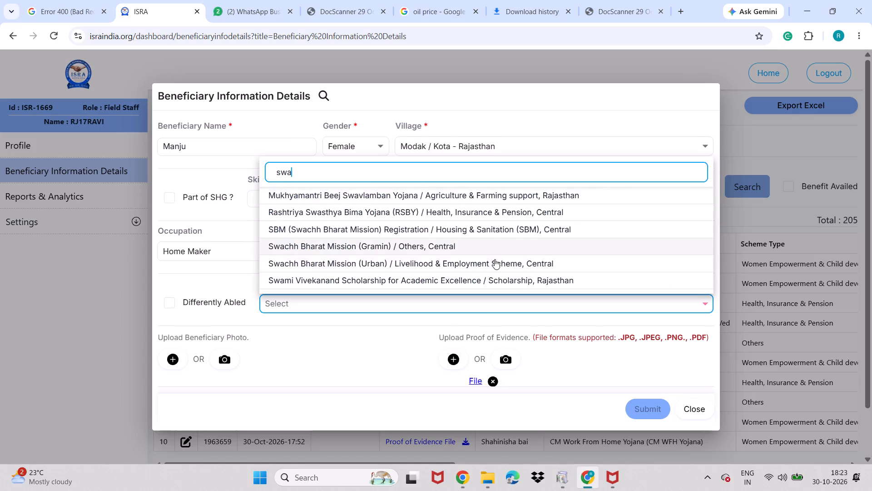
left_click(505, 227)
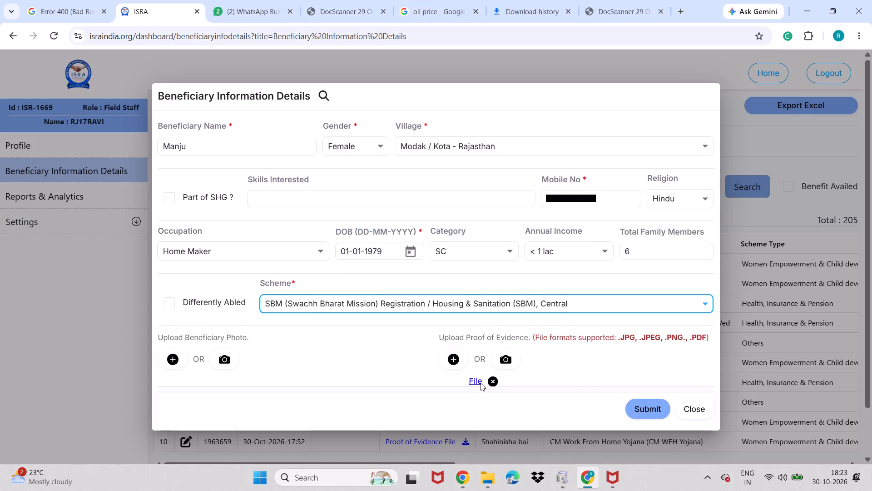
View the attached proof of evidence file to check it against the record, and close the preview.
left_click(474, 379)
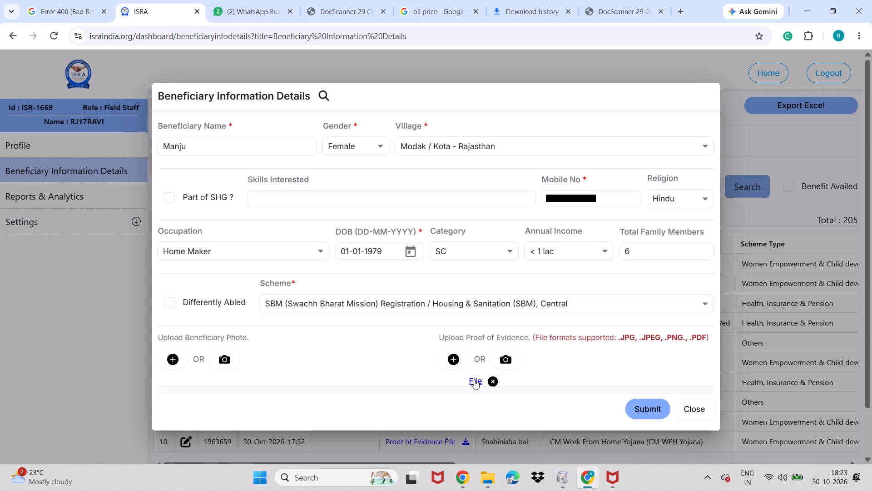
left_click(474, 379)
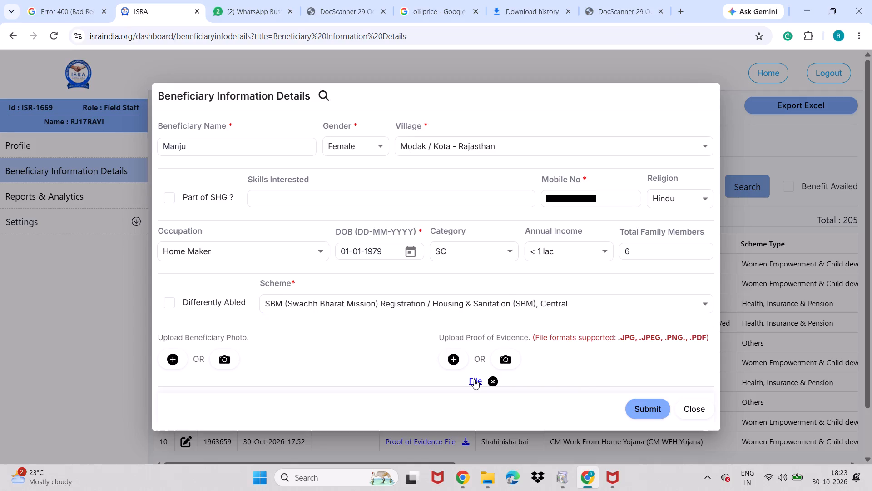
left_click(474, 379)
left_click(674, 428)
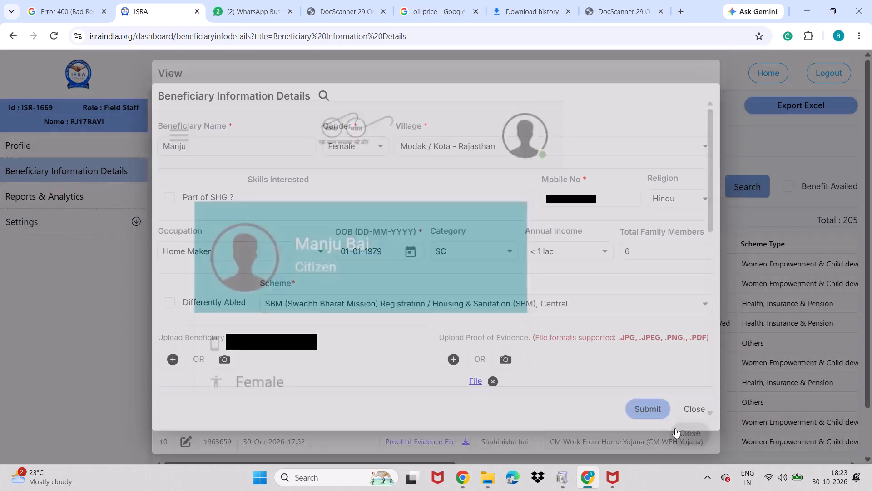
left_click(701, 441)
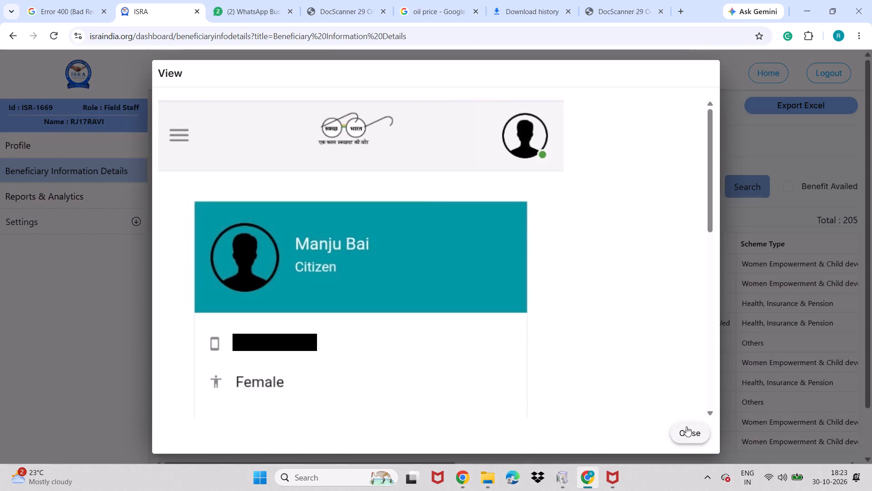
left_click(693, 432)
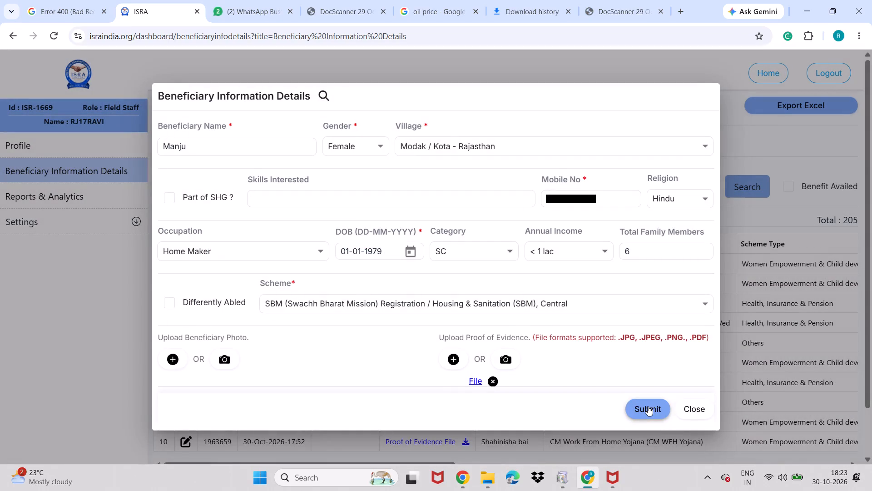
Submit the beneficiary record for the SBM (Swachh Bharat Mission) Registration scheme.
left_click(648, 406)
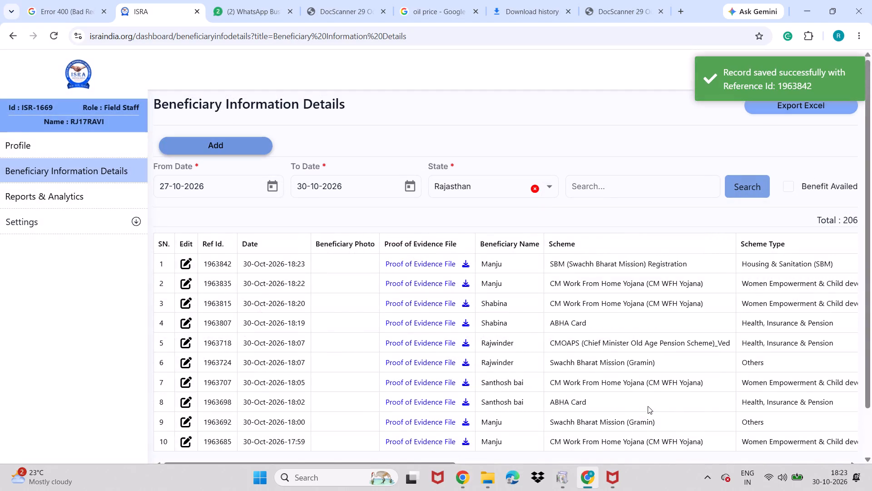
Start another beneficiary record, open the existing-beneficiary search and clear its retained search term.
left_click(256, 137)
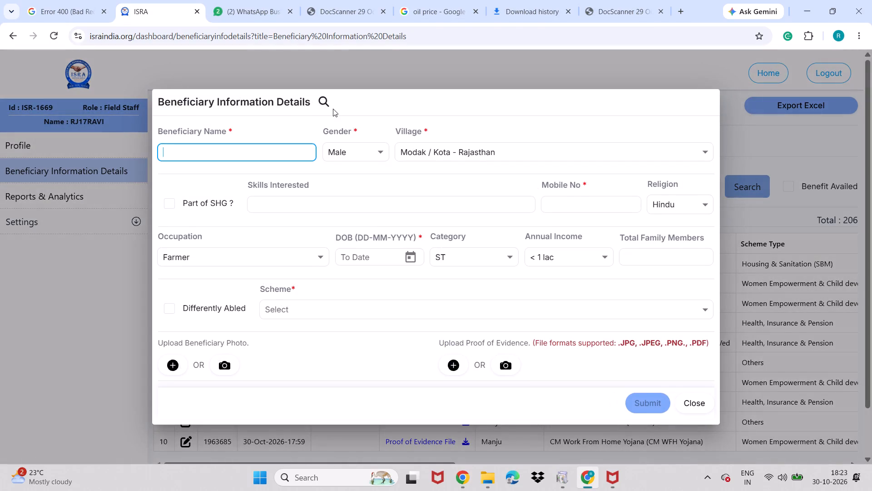
left_click(323, 104)
double_click(329, 218)
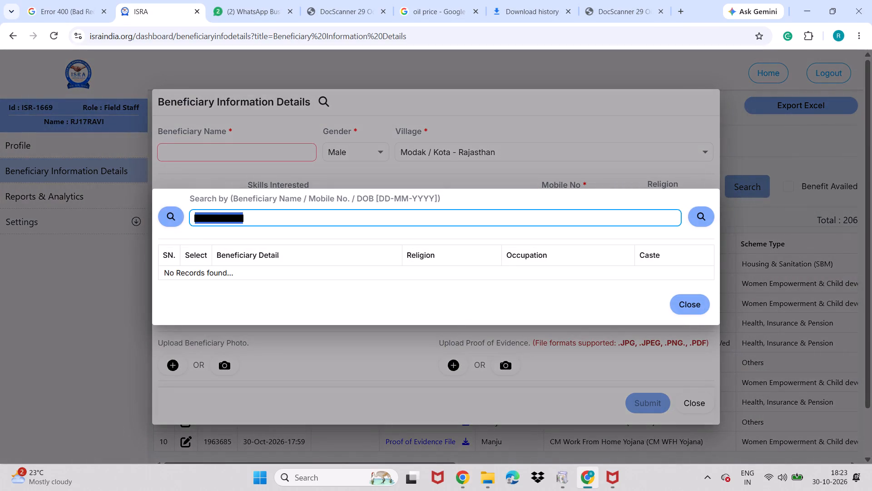
key("BackSpace")
key("BackSpace")
key("BackSpace")
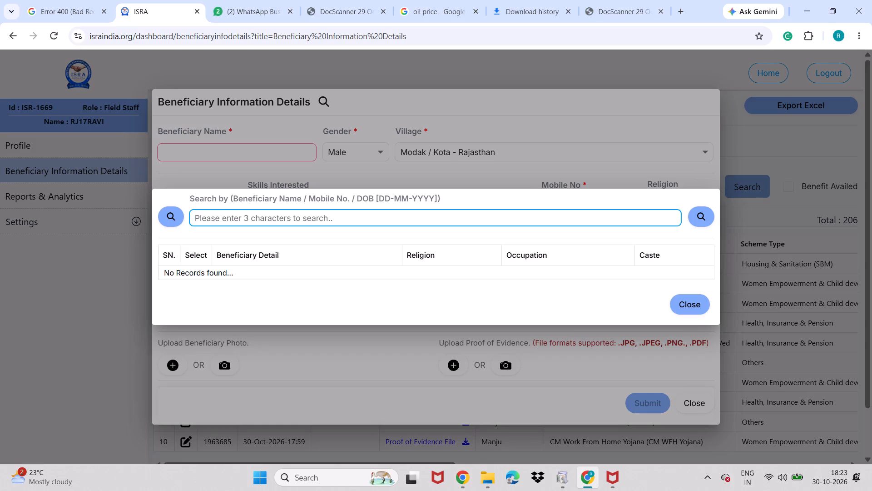
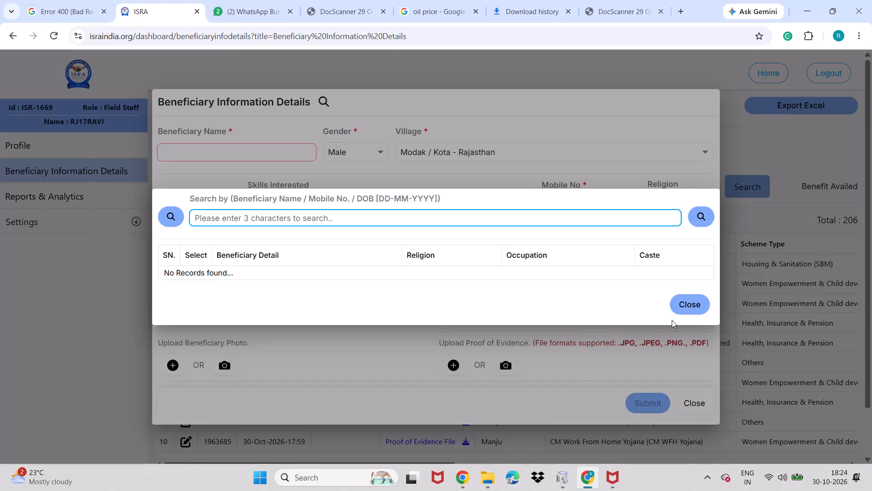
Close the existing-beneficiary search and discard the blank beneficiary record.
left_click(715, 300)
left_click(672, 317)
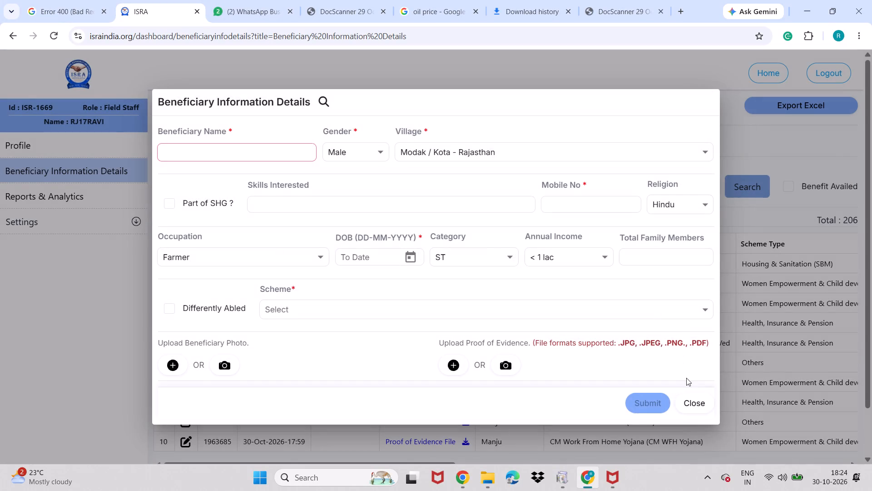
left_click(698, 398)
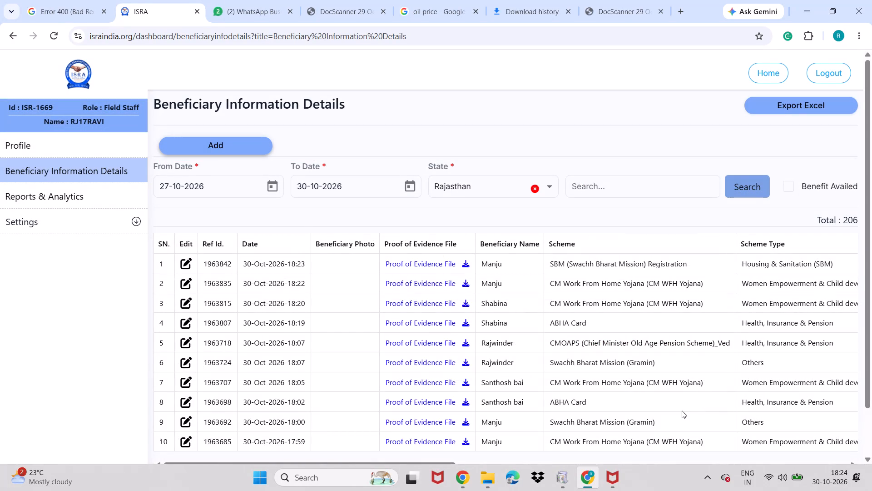
Start a new beneficiary record and open the existing-beneficiary search to look up the person by name, mobile number or DOB.
left_click(238, 153)
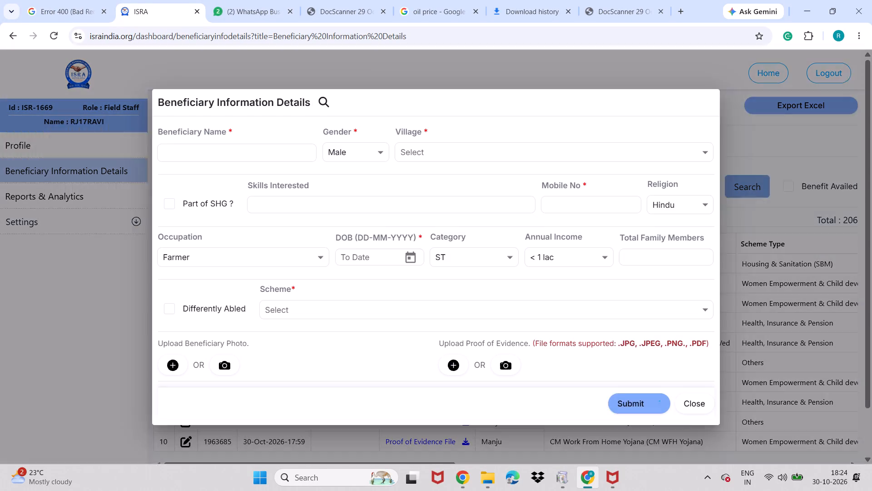
left_click(318, 107)
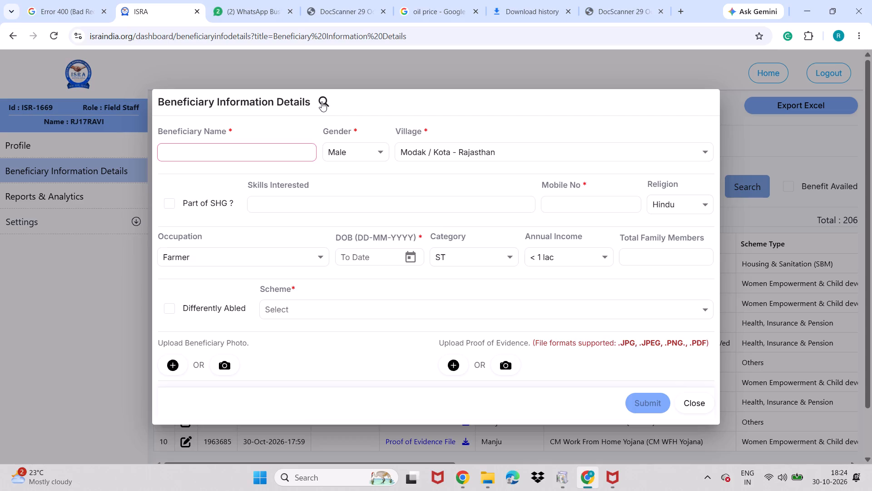
left_click(323, 101)
left_click_drag(334, 205, 334, 215)
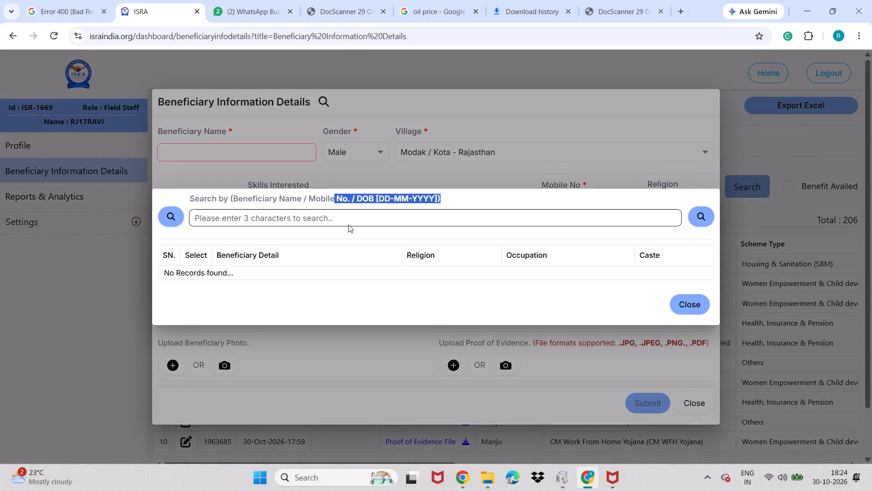
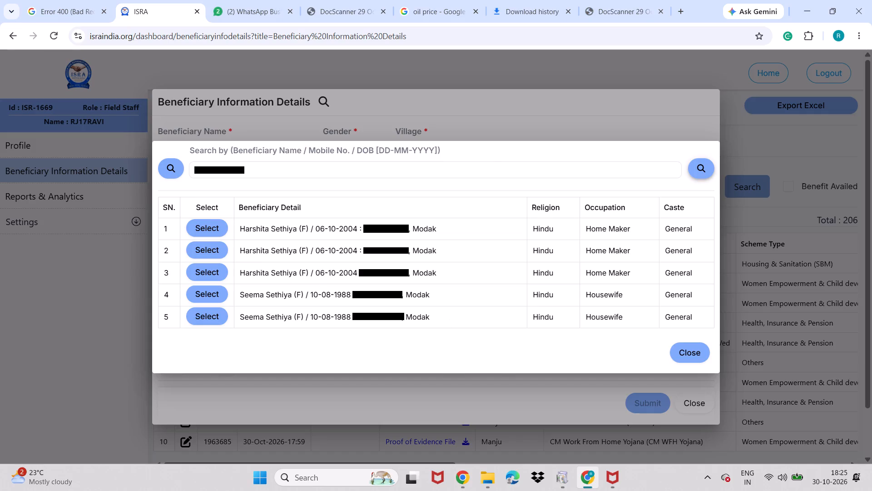
Dismiss the current matches without choosing one, reopen the existing-beneficiary search and select the previous search term for replacement.
left_click(692, 360)
left_click(318, 101)
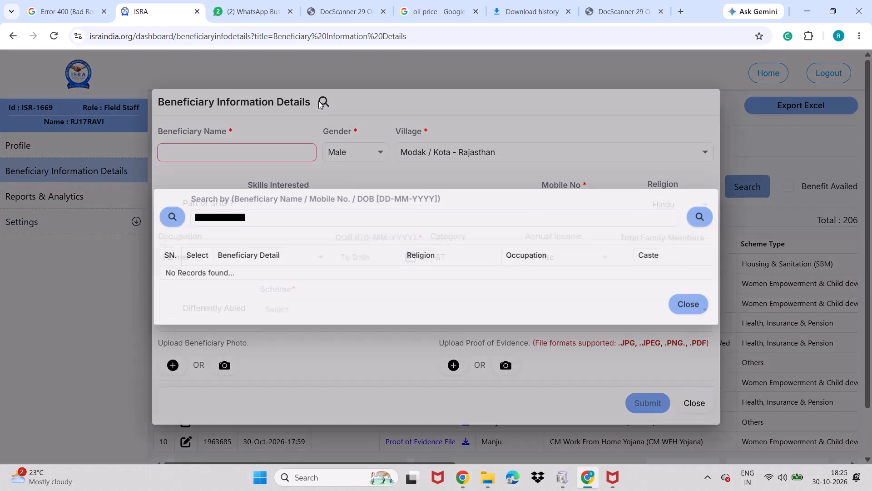
double_click(334, 212)
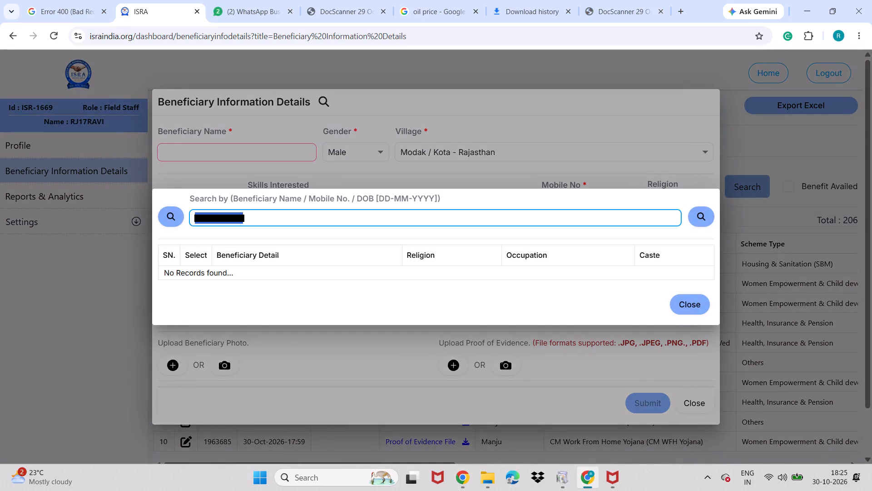
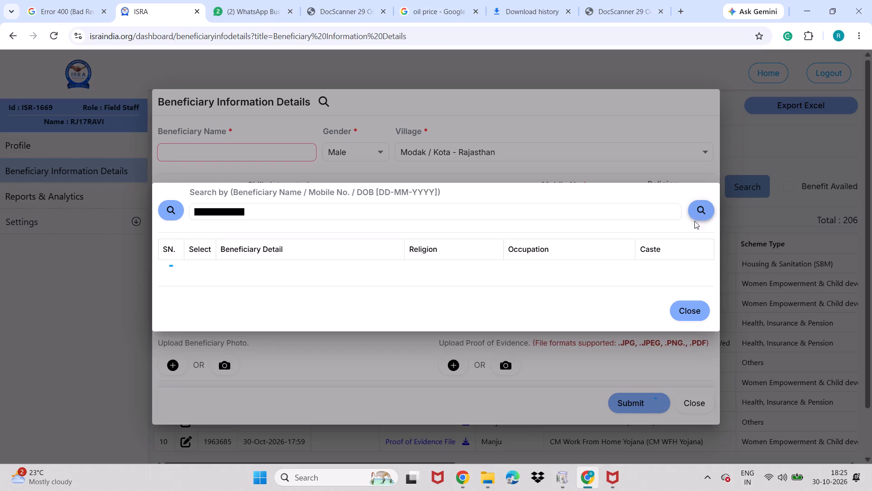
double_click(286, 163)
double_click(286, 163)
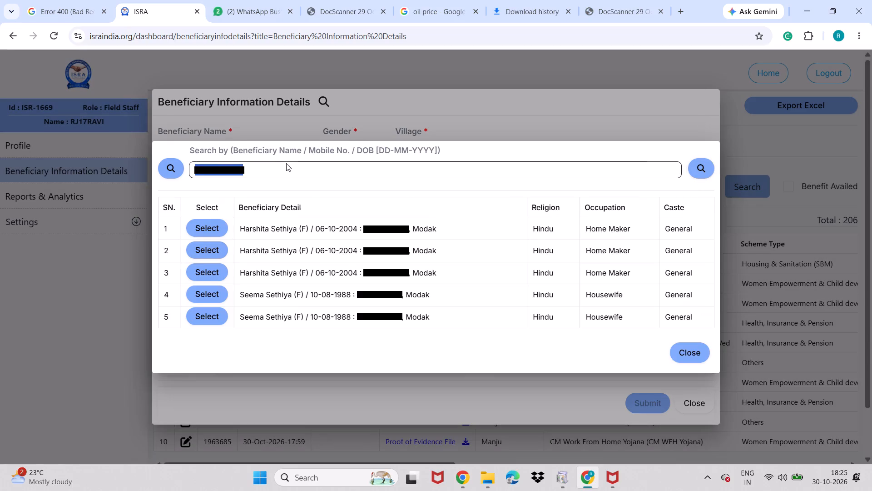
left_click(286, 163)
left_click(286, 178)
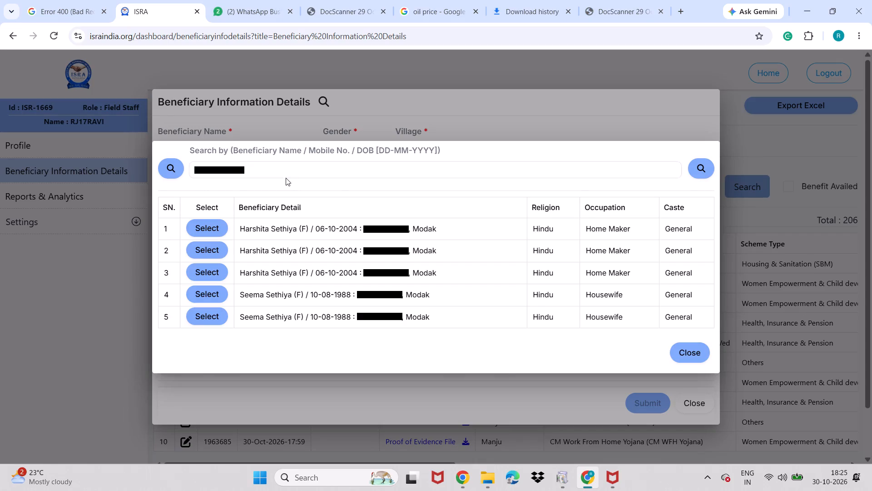
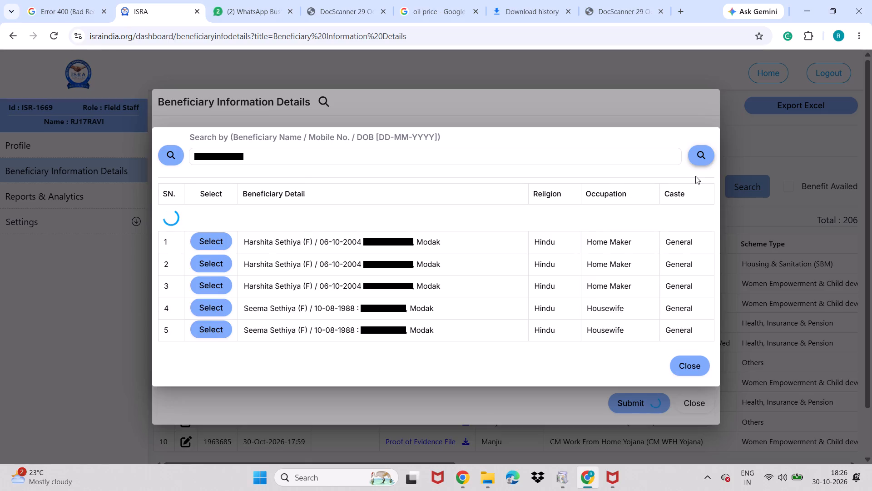
Load the first matching beneficiary's details into the form and shorten the beneficiary name to the first name only.
left_click(195, 249)
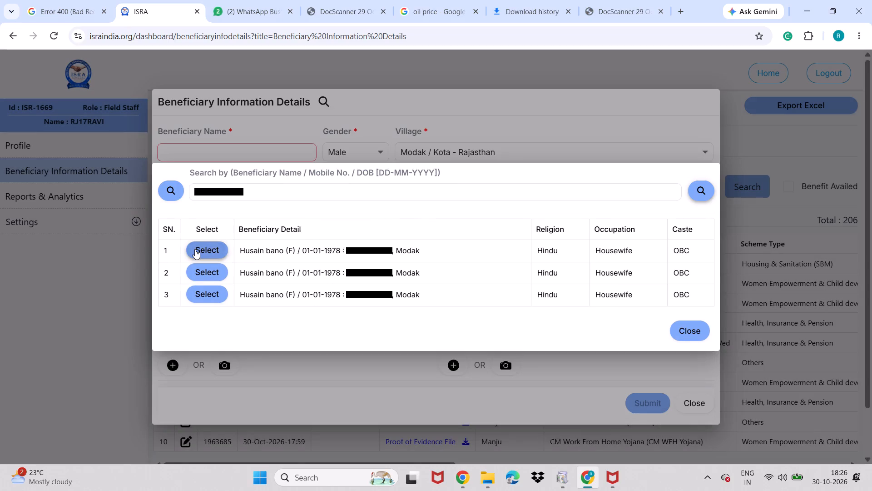
left_click(248, 151)
key("BackSpace")
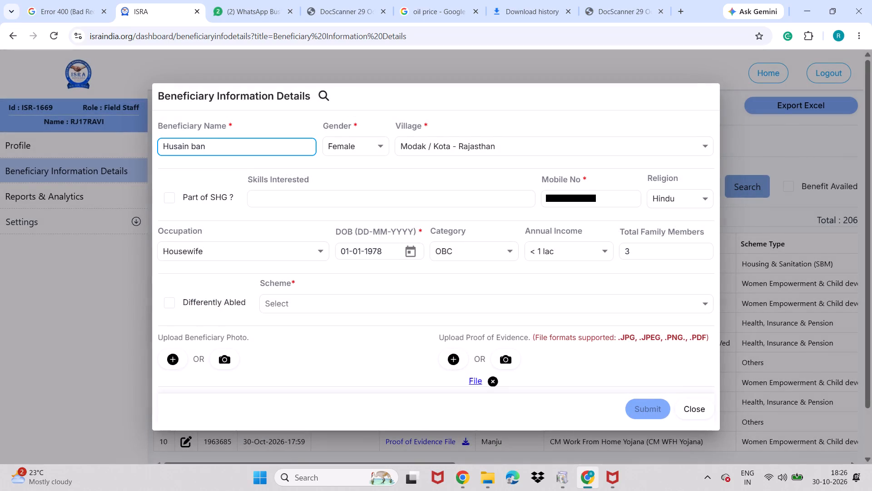
key("BackSpace")
key("BackSpace")
key("BackSpace")
Replace the last three digits of the beneficiary's mobile number.
left_click(595, 201)
key("BackSpace")
key("BackSpace")
key("BackSpace")
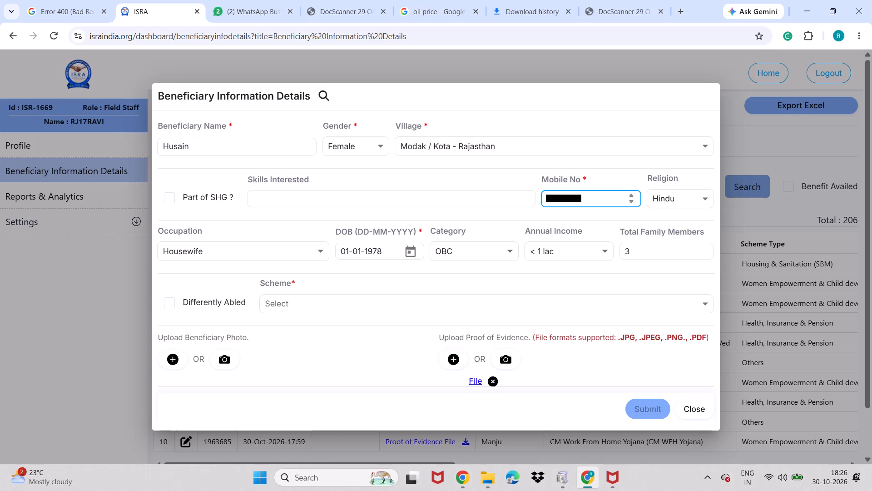
type("020")
key("BackSpace")
key("BackSpace")
key("BackSpace")
type("450")
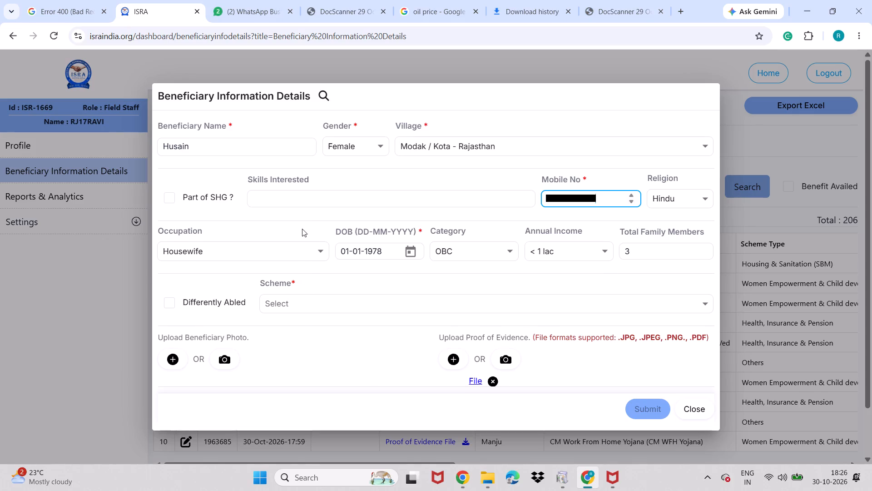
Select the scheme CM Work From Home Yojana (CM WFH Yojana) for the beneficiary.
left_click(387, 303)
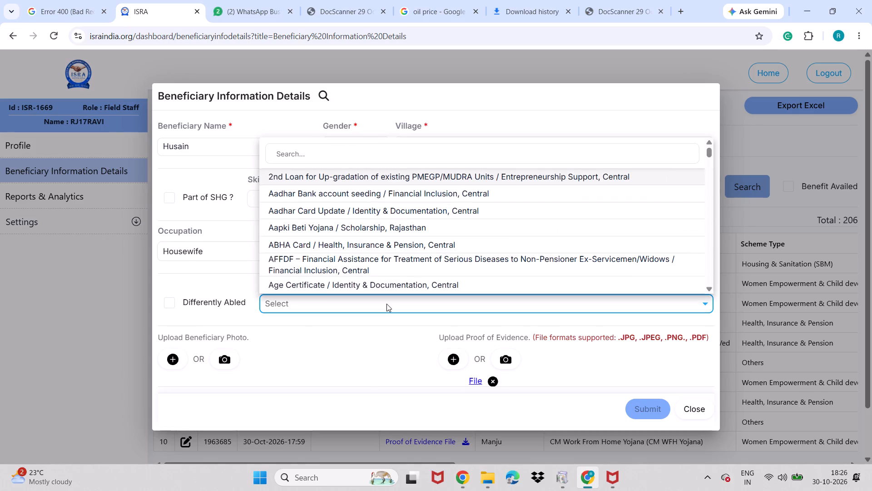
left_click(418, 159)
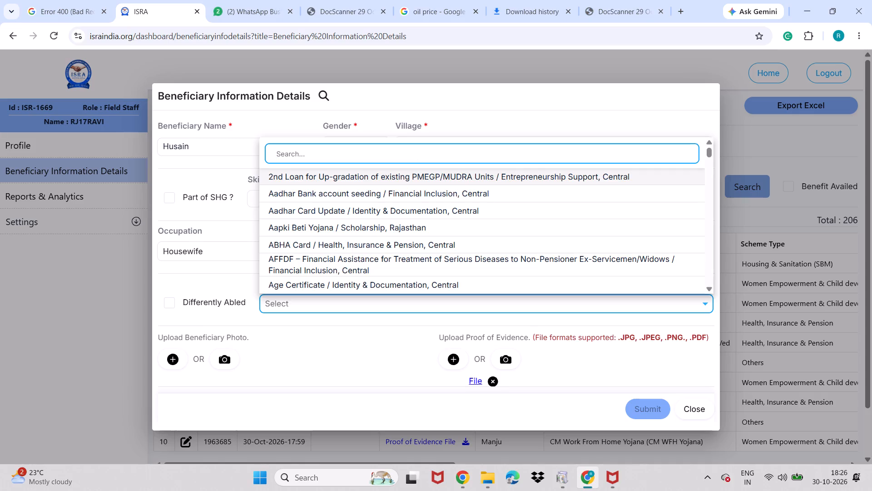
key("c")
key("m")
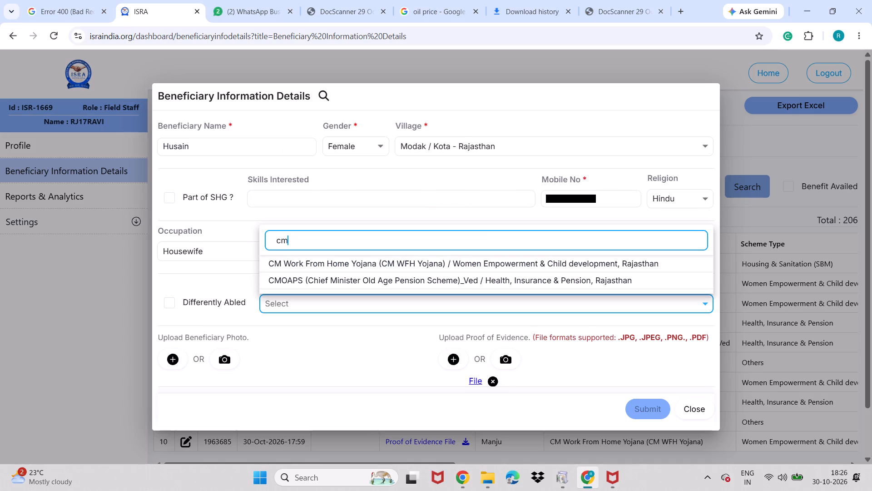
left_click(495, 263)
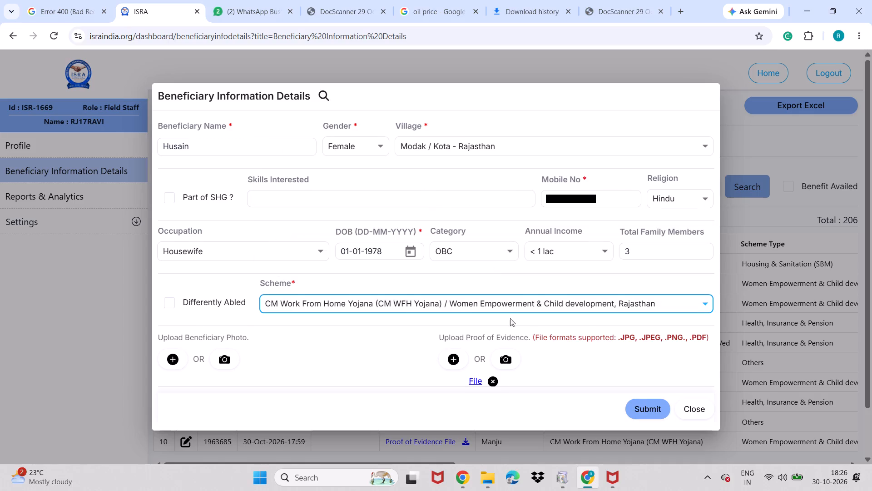
View the attached proof of evidence file and close the preview.
left_click(476, 384)
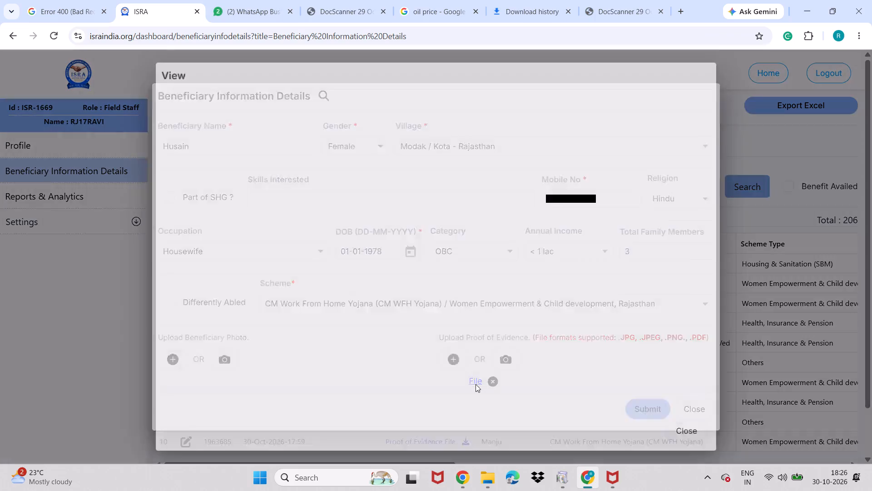
left_click(694, 429)
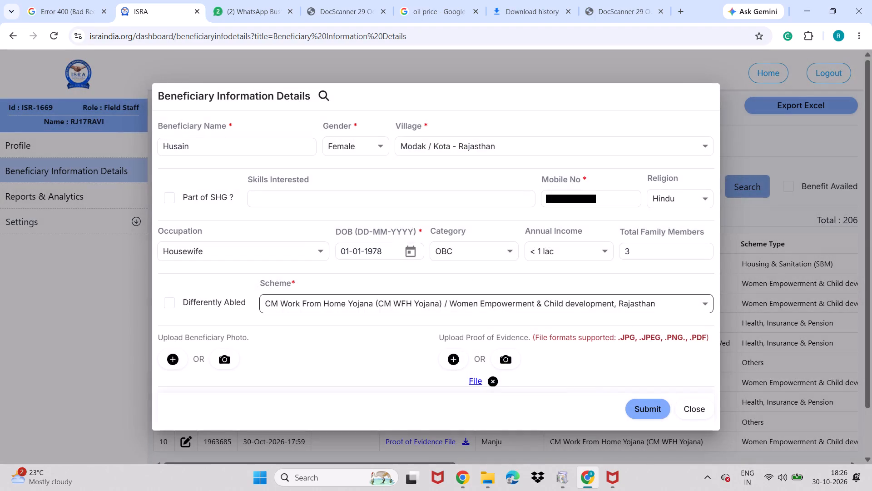
Set the beneficiary's scheme to ABHA Card / Health, Insurance & Pension, Central and submit the record.
left_click(469, 312)
double_click(466, 336)
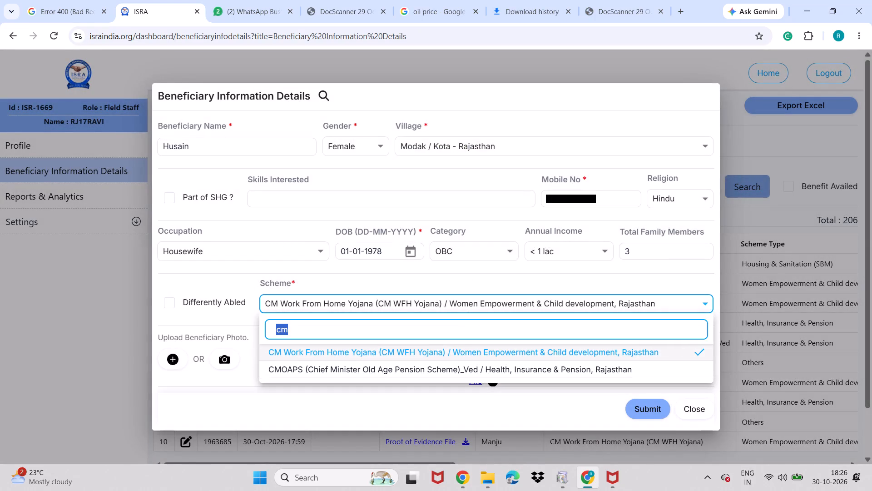
key("a")
type("bh")
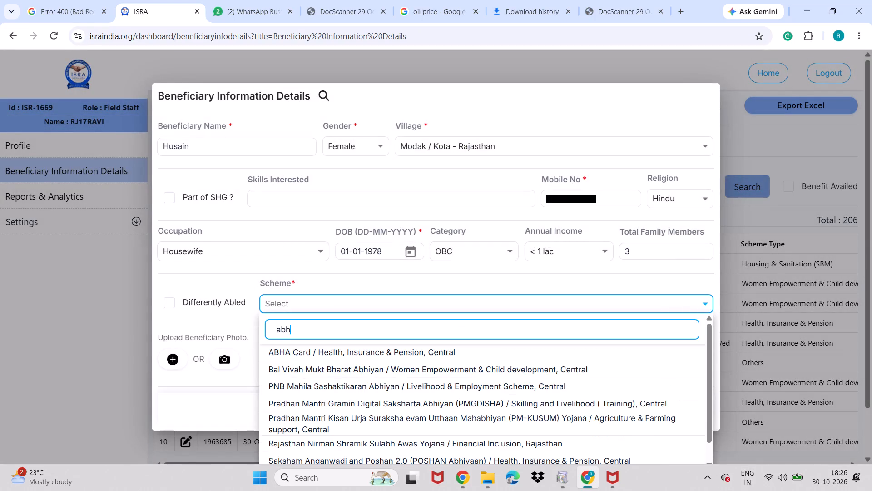
left_click(491, 346)
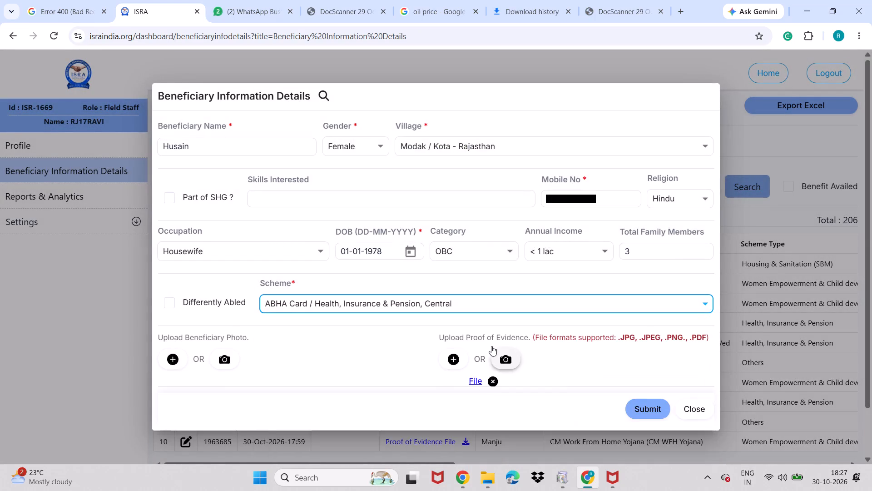
left_click(639, 405)
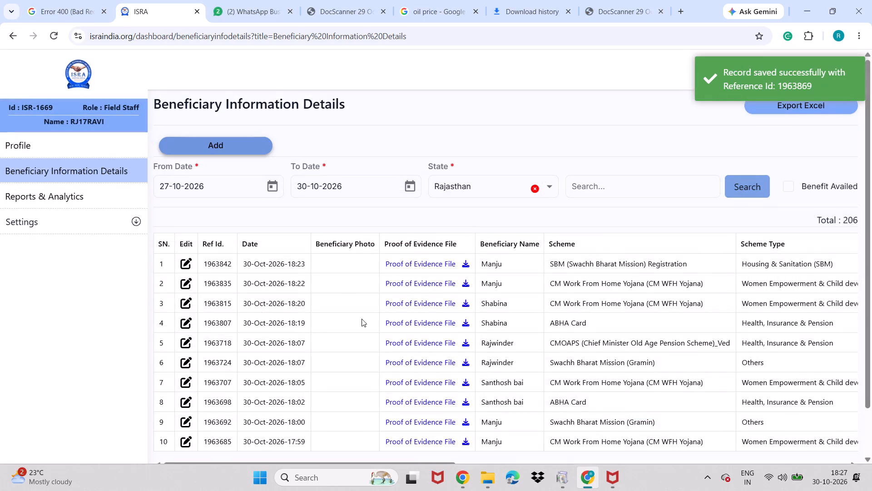
Check the newly saved record's details across the columns of the beneficiary list.
scroll(623, 345, "left", 3)
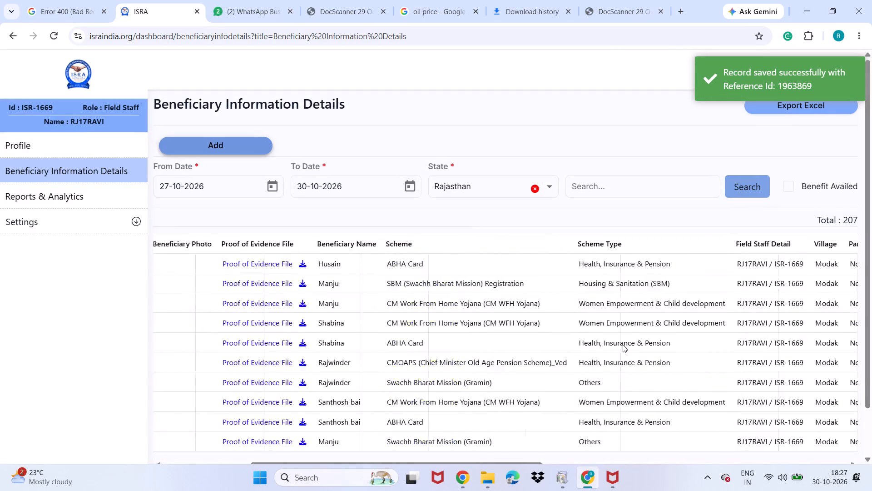
scroll(623, 345, "left", 5)
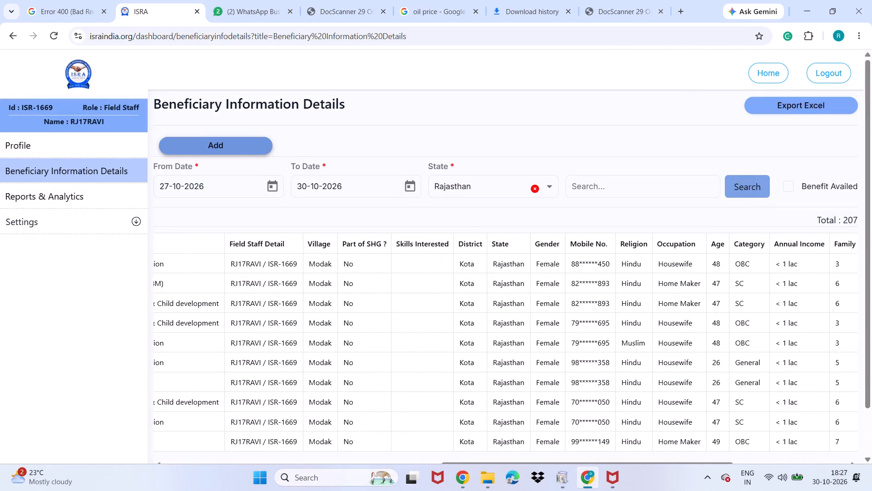
Run the Field Staff (Cumulative) report in Reports & Analytics for the state of Rajasthan.
left_click(72, 191)
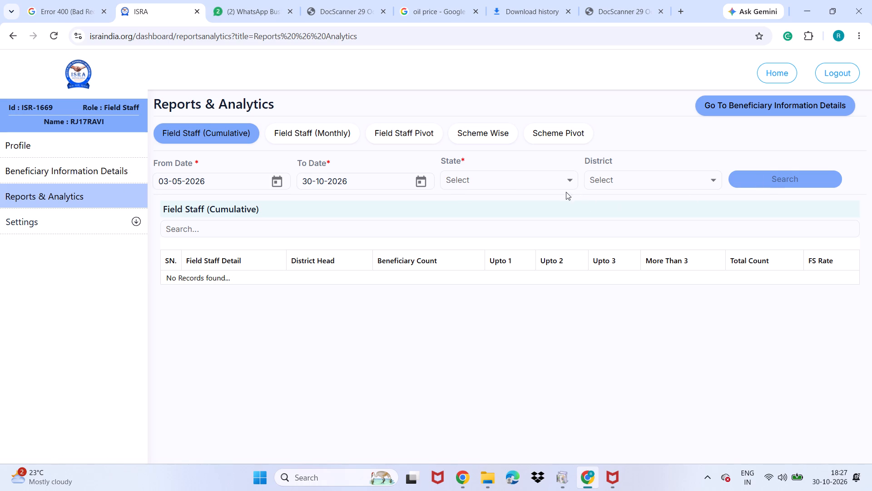
left_click(552, 183)
left_click(515, 202)
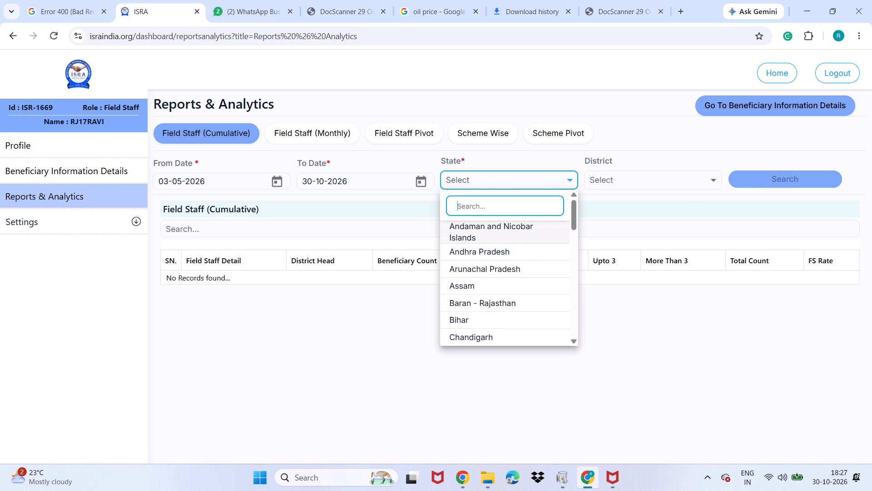
type("ra")
key("j")
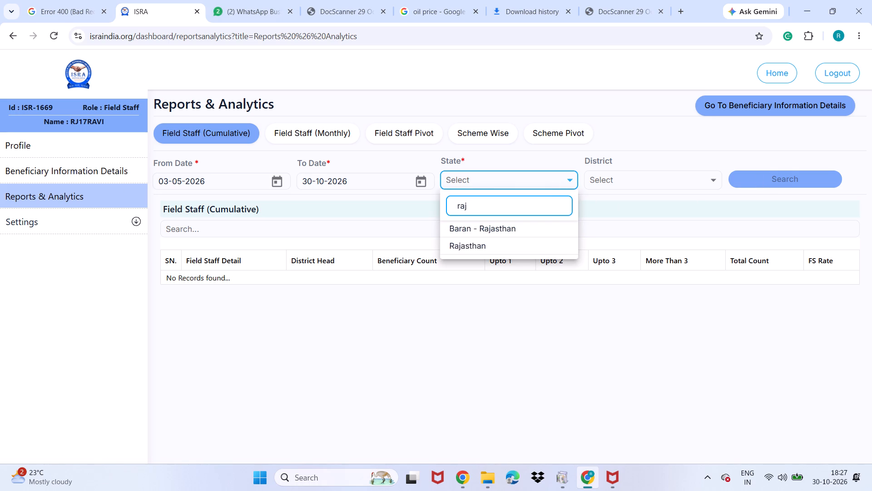
left_click(505, 243)
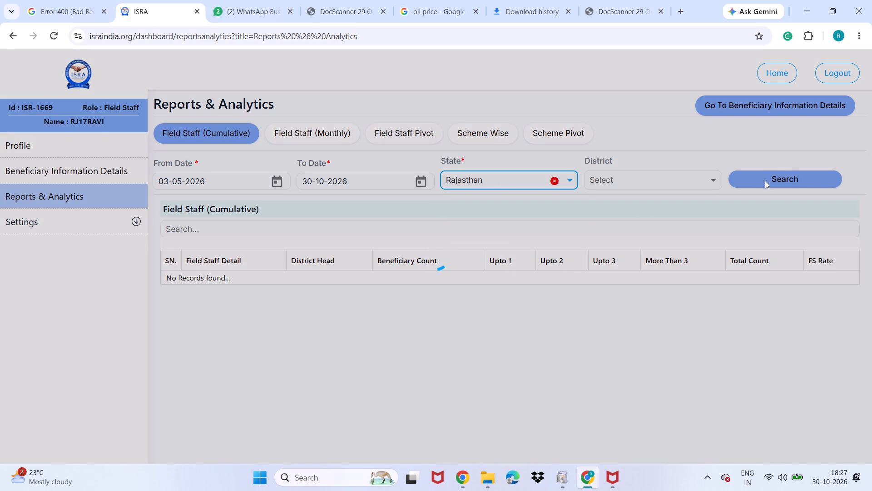
left_click(765, 180)
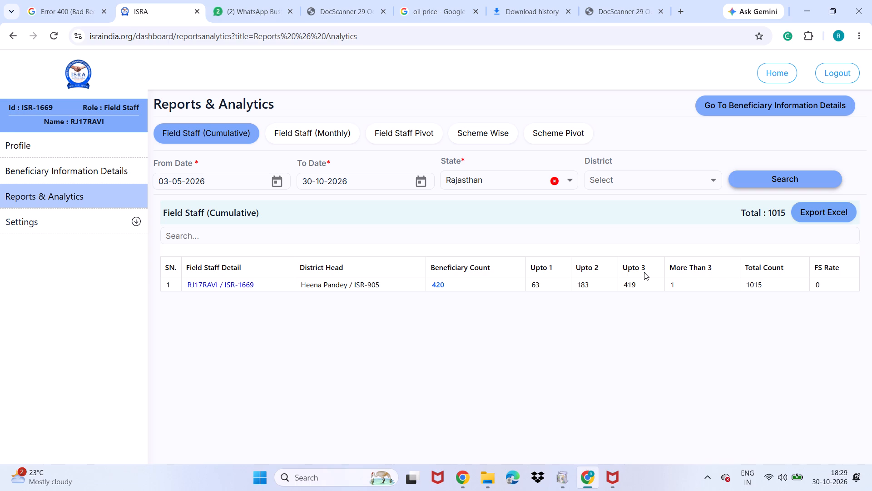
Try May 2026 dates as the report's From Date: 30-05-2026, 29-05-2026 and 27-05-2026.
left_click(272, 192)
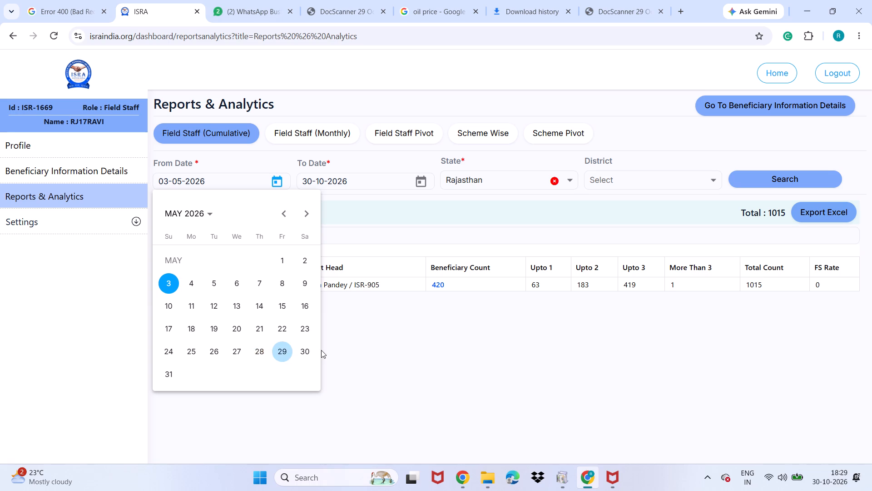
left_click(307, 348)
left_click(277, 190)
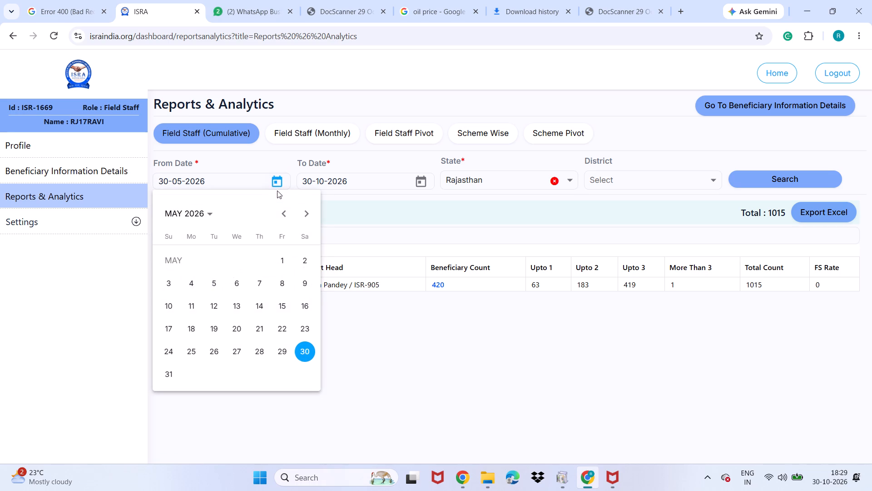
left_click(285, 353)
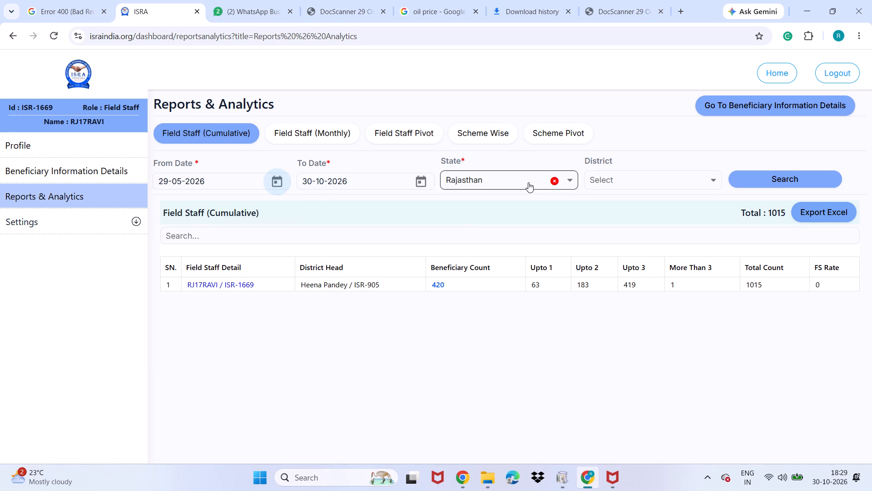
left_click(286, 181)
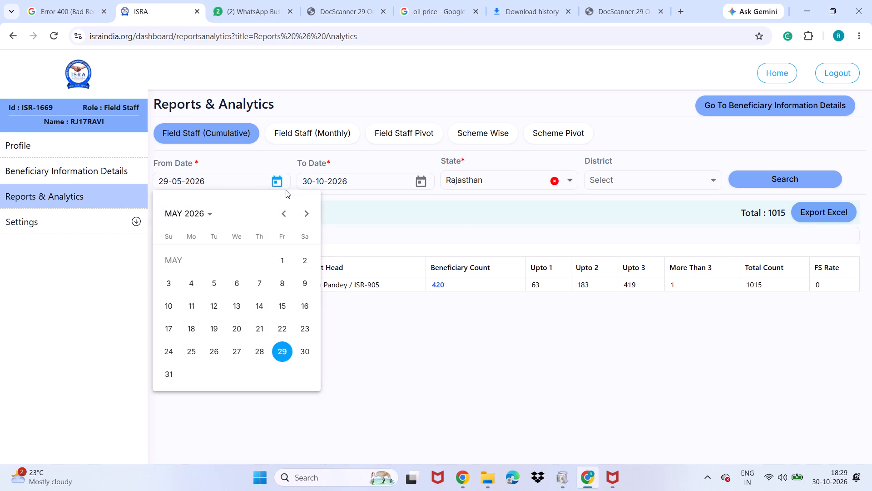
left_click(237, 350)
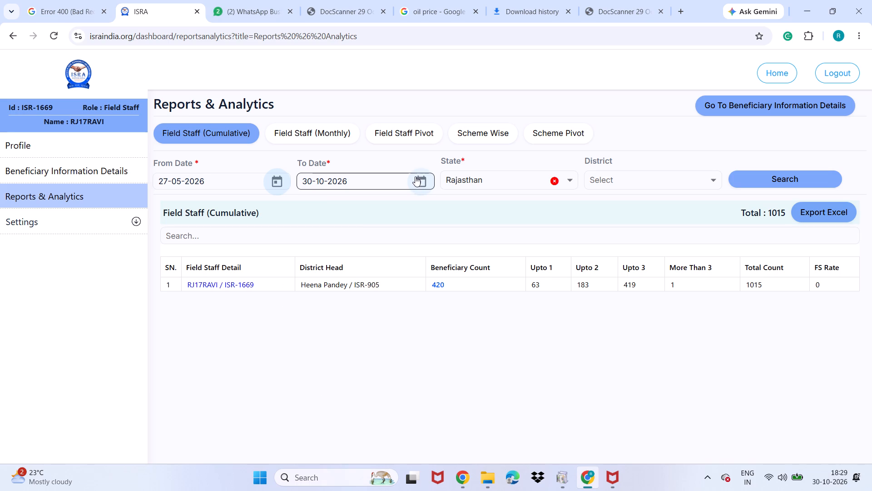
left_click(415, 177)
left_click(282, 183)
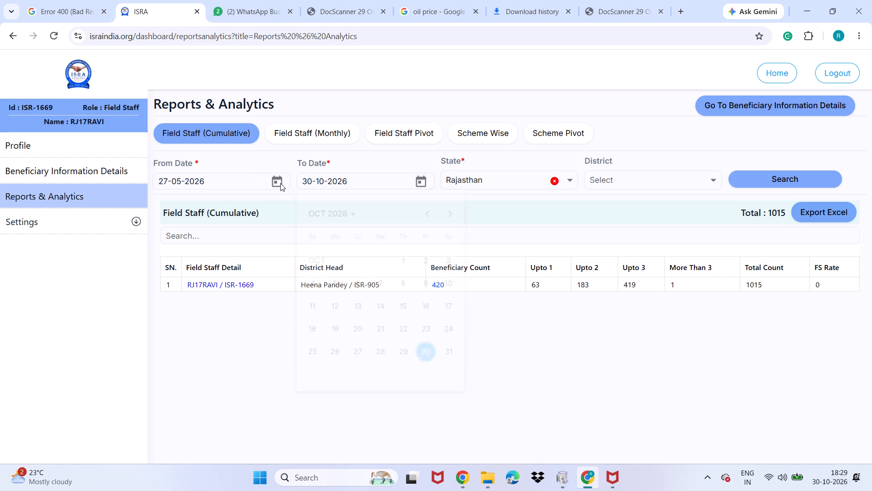
Set the report's From Date to 27-10-2026 and rerun the Field Staff (Cumulative) search.
left_click(280, 183)
left_click(193, 212)
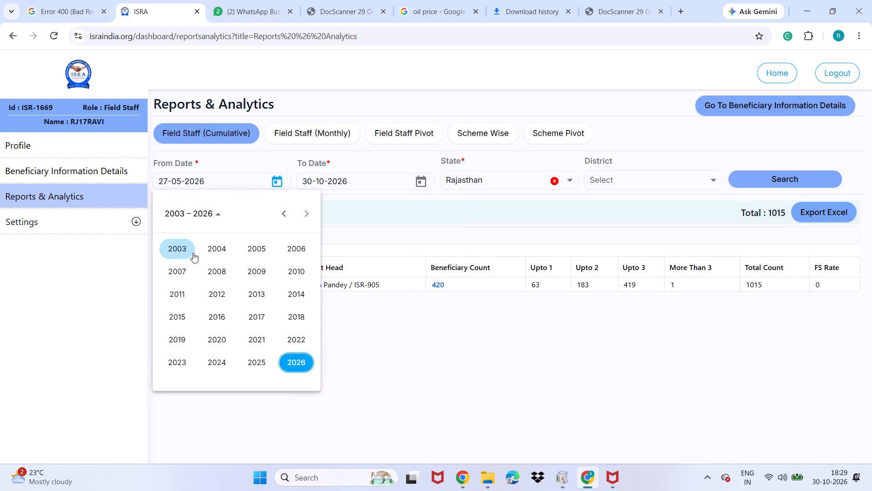
left_click(300, 360)
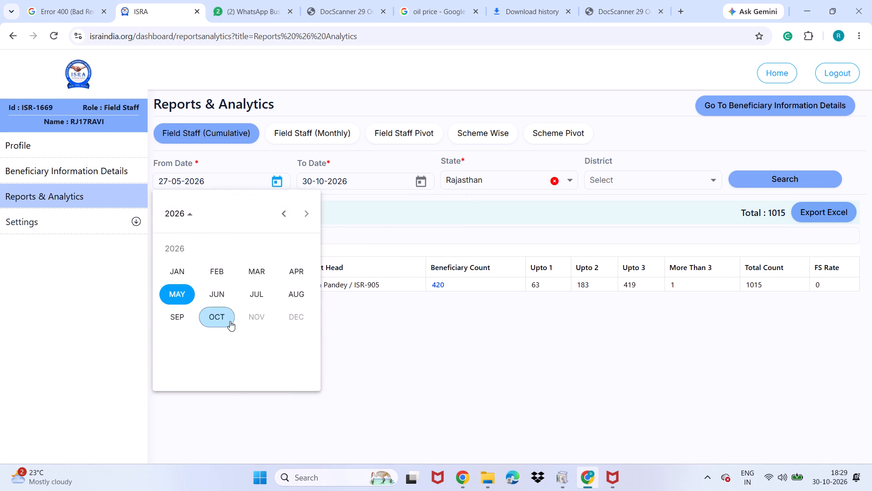
left_click(226, 318)
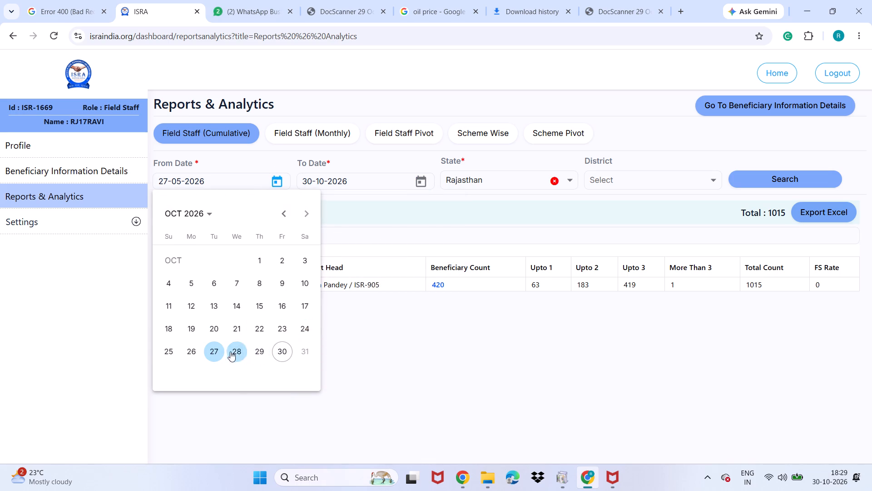
left_click(220, 353)
left_click(791, 178)
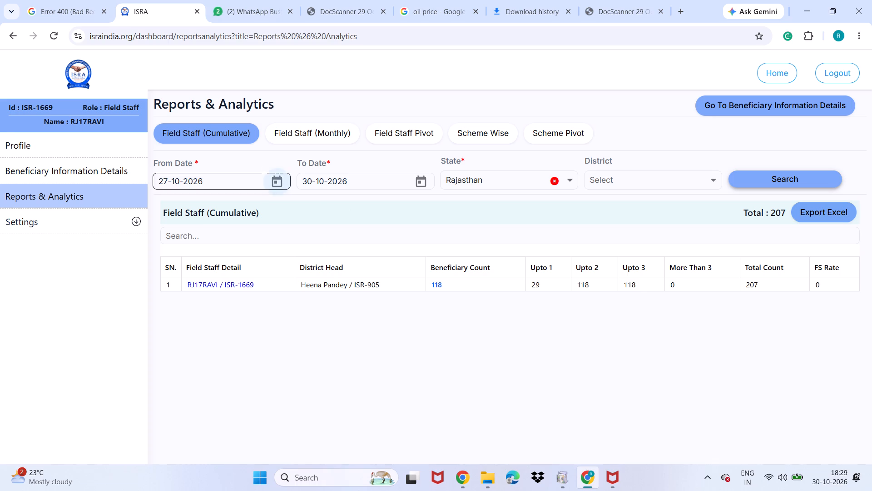
Run the Field Staff (Cumulative) report with From Date 15-10-2026 and To Date 26-10-2026, and review the counts.
left_click(423, 187)
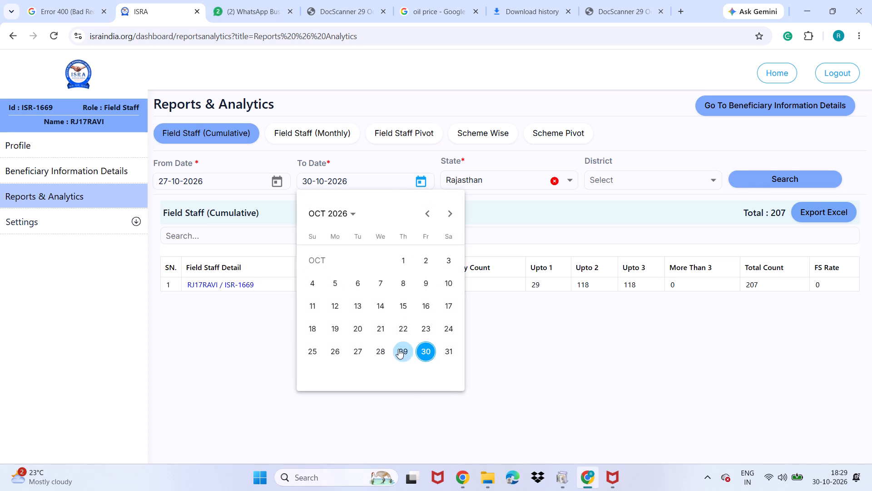
left_click(335, 353)
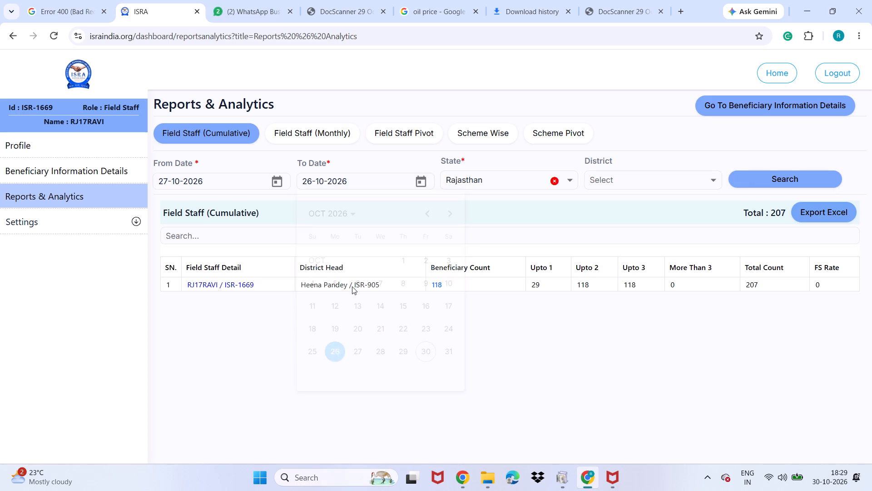
left_click(272, 191)
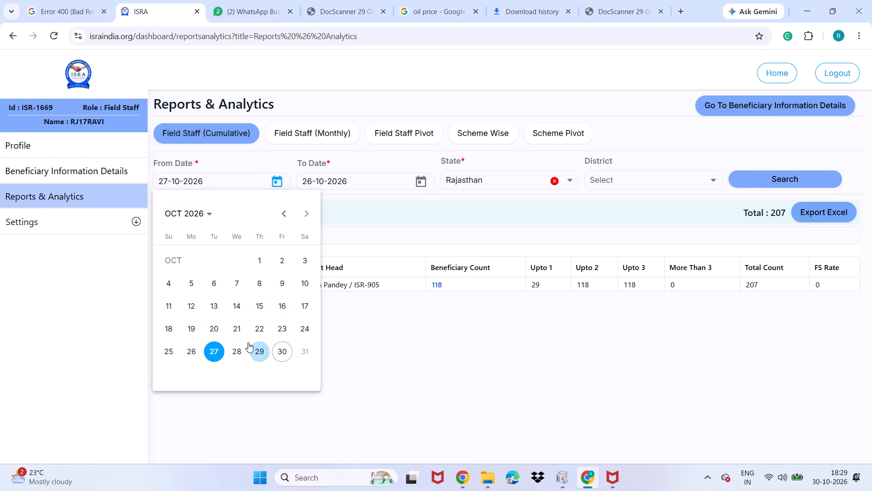
left_click(258, 309)
left_click(798, 179)
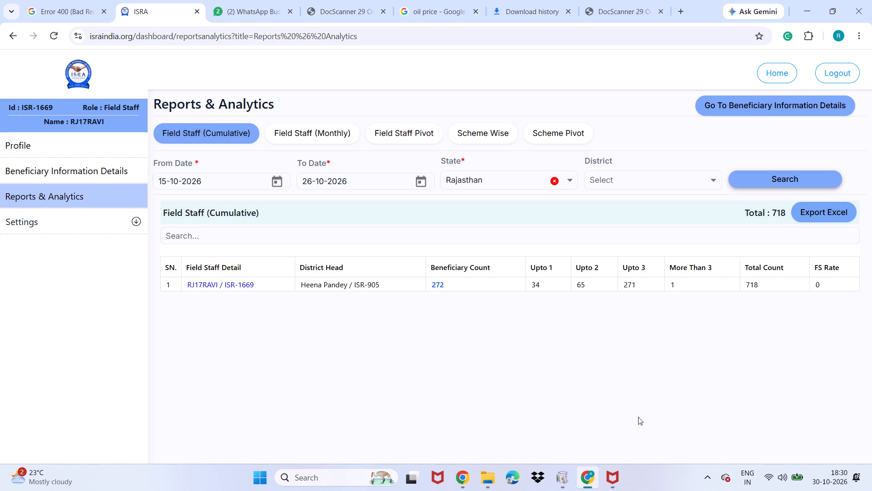
scroll(638, 417, "left", 2)
Set the report's To Date to 30-10-2026 and rerun the Field Staff (Cumulative) search.
left_click(278, 188)
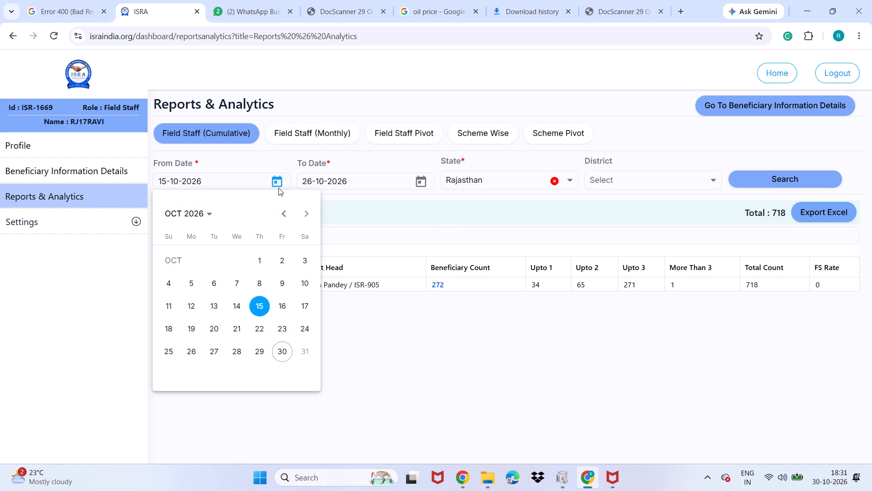
left_click(278, 188)
left_click(278, 188)
left_click(278, 188)
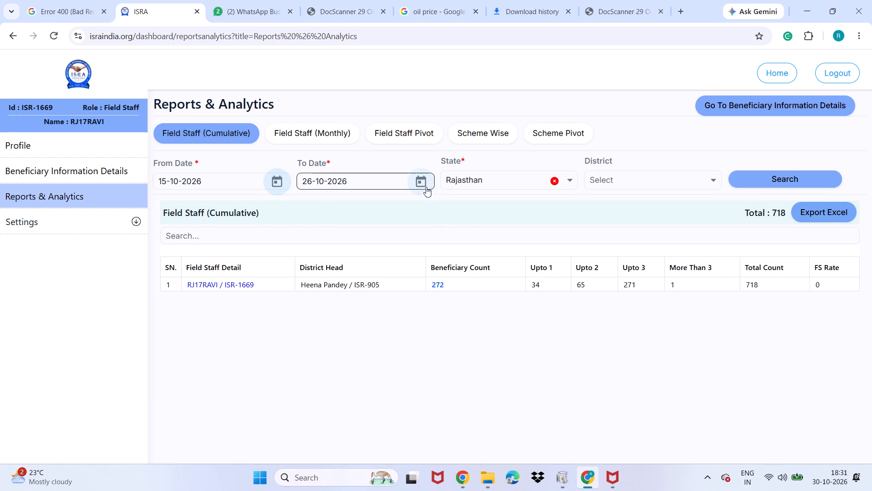
left_click(426, 187)
left_click(423, 350)
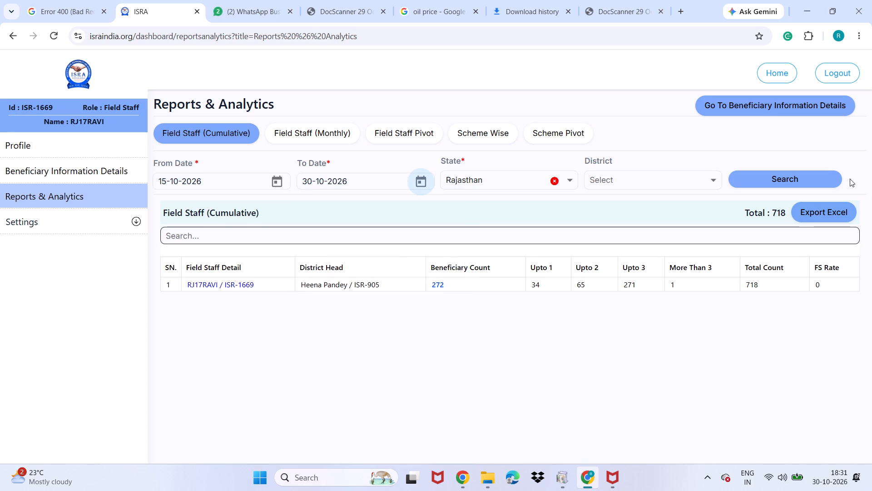
left_click(830, 174)
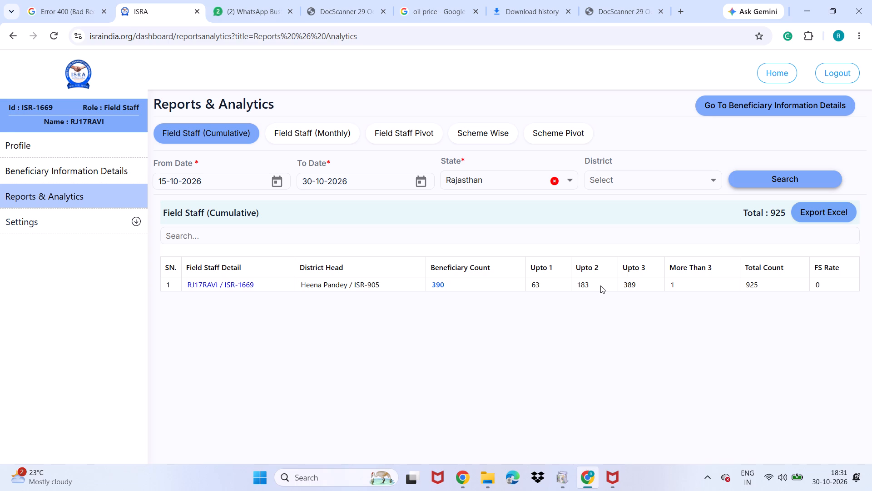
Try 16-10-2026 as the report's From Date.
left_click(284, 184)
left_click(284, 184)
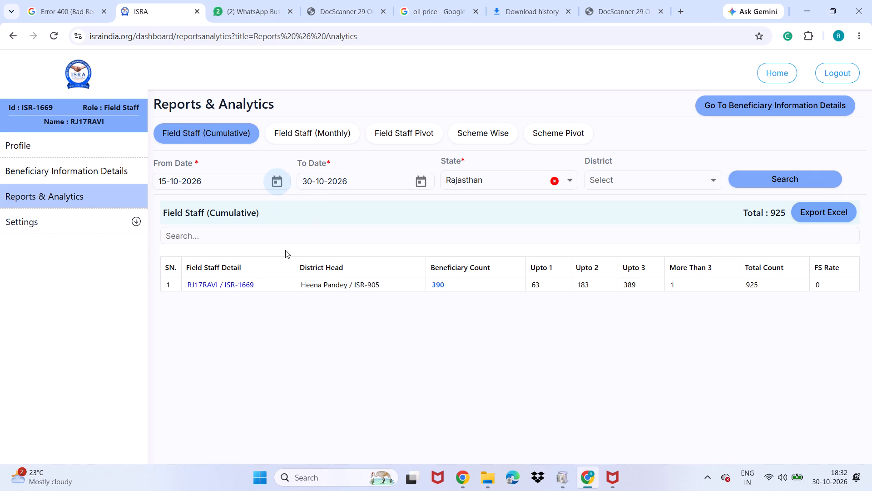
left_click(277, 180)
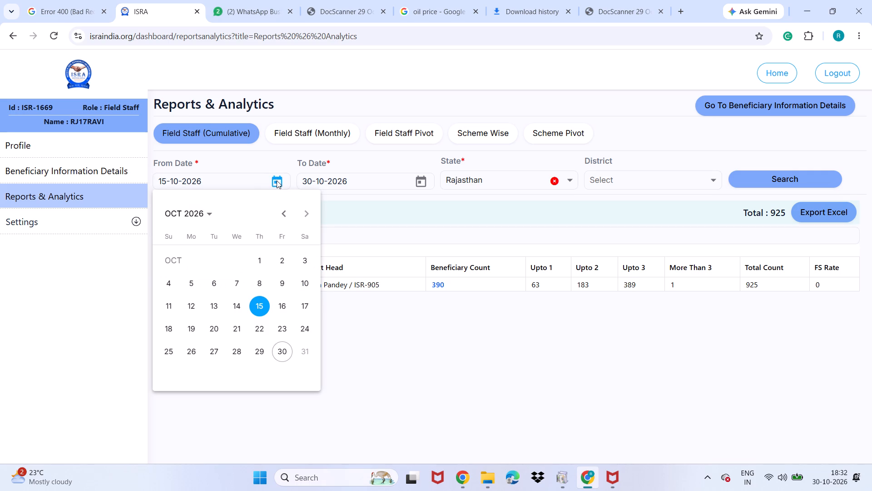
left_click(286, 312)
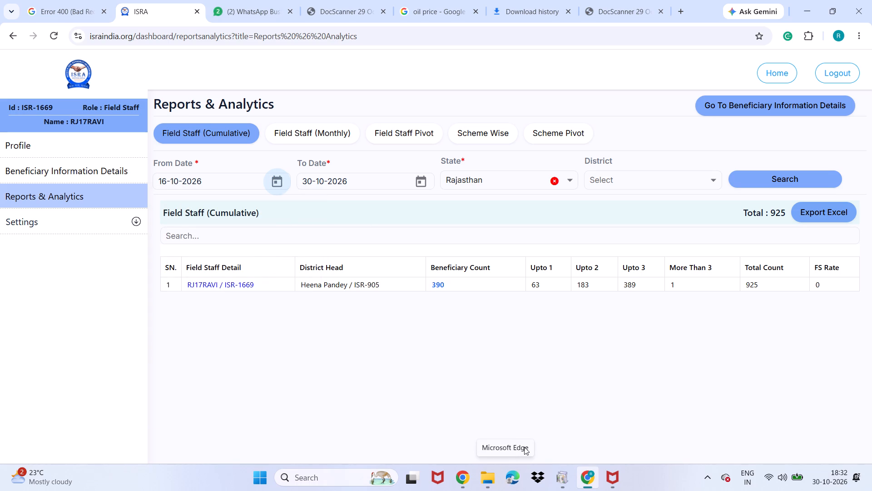
Set the report's From Date to 01-10-2026 and rerun the Field Staff (Cumulative) search.
left_click(277, 185)
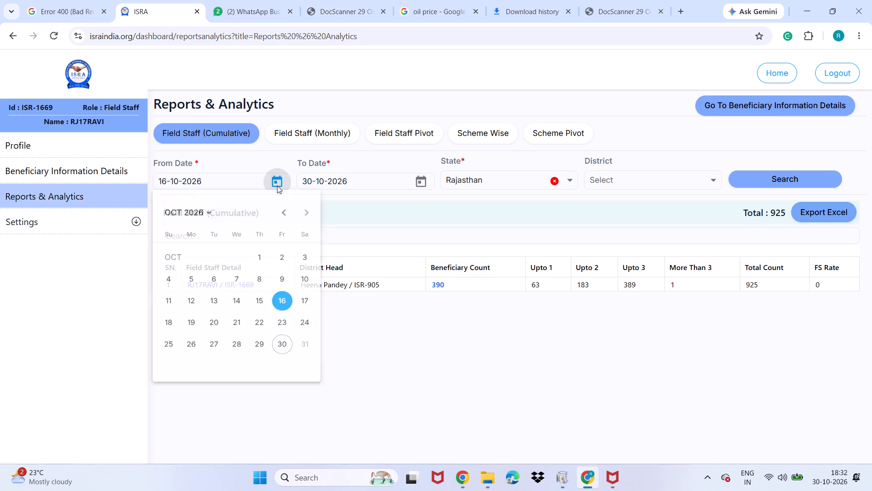
left_click(261, 261)
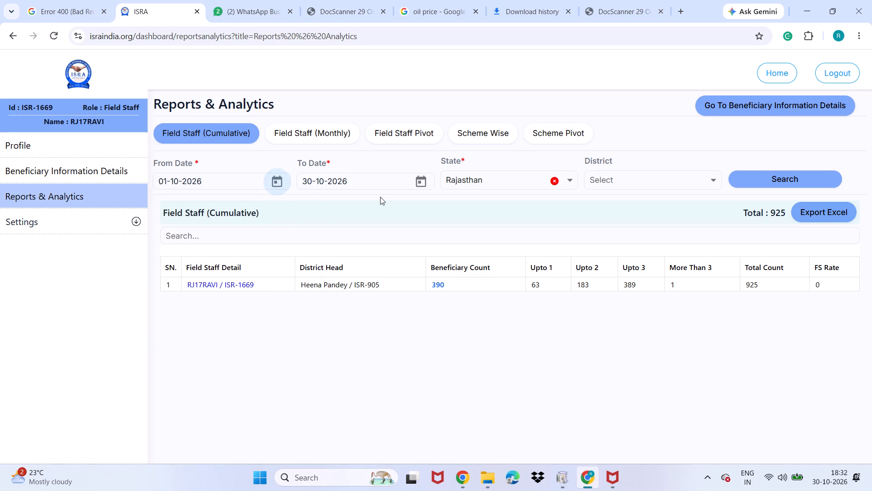
left_click(749, 168)
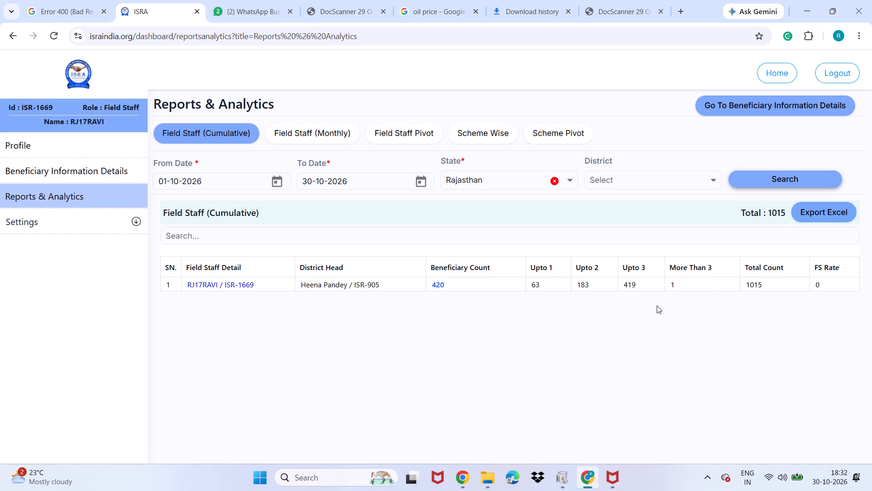
Set the report's From Date to 16-10-2026 and rerun the Field Staff (Cumulative) search.
left_click(280, 184)
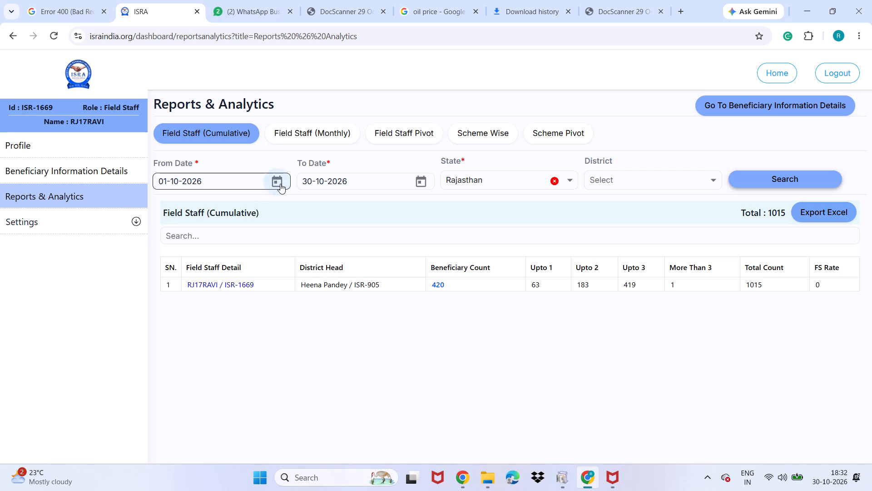
left_click(281, 313)
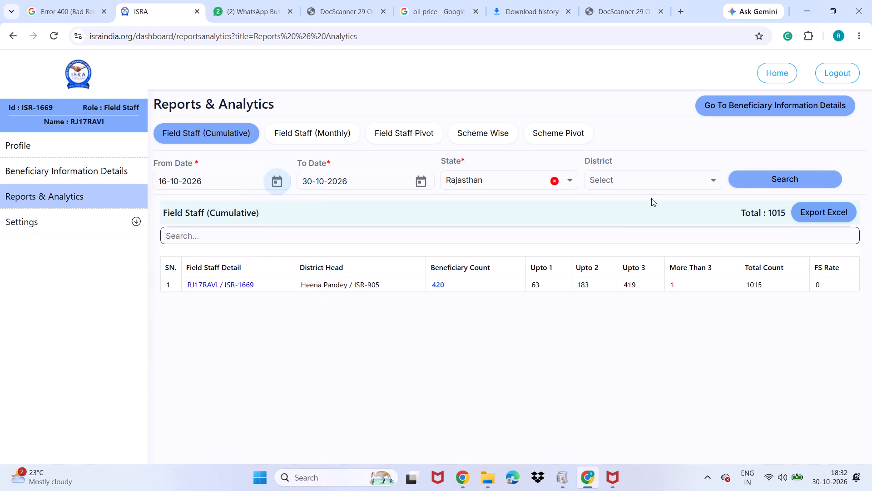
left_click(755, 175)
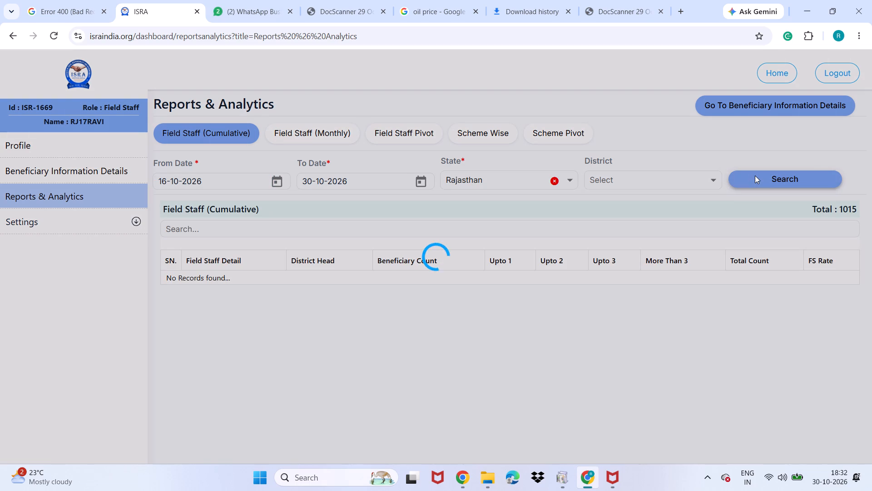
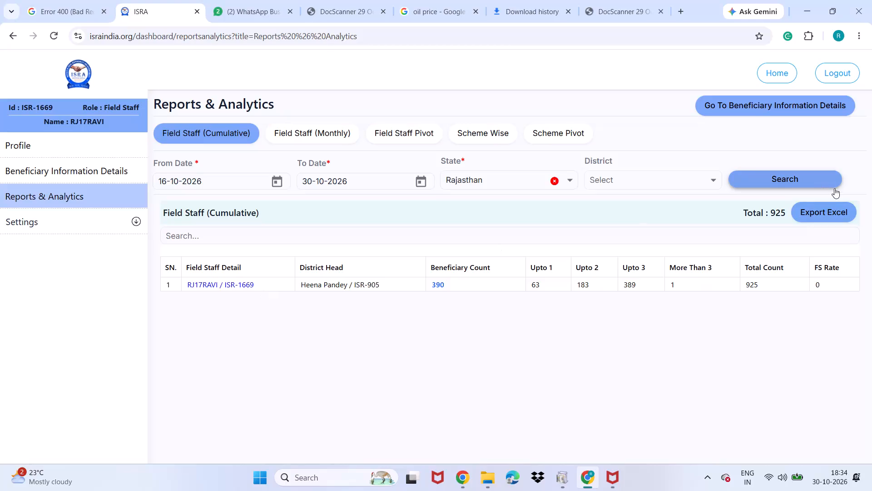
Start a new record in Beneficiary Information Details and open the existing-beneficiary search, ready for a search term.
left_click(115, 170)
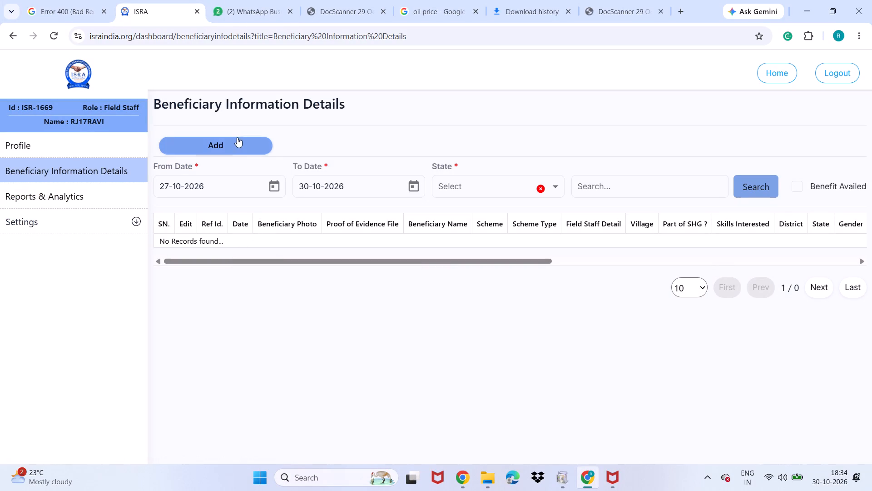
left_click(237, 137)
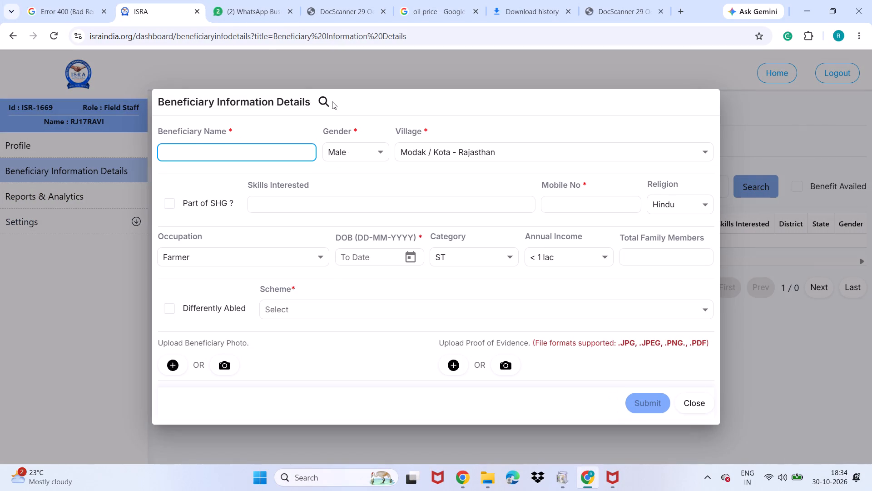
left_click(332, 101)
left_click(321, 100)
left_click(320, 209)
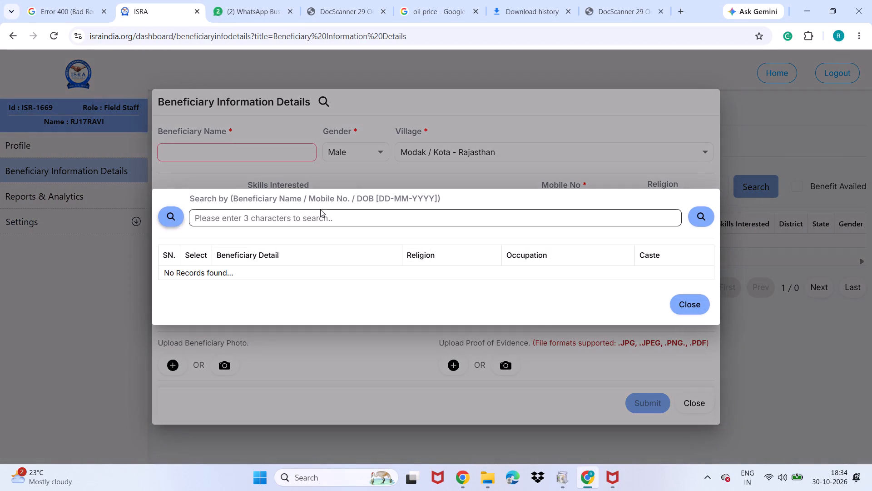
left_click(316, 217)
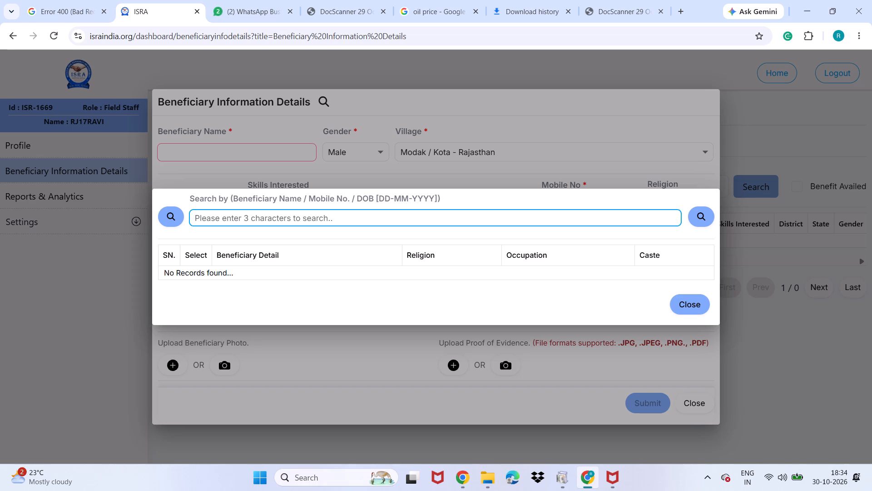
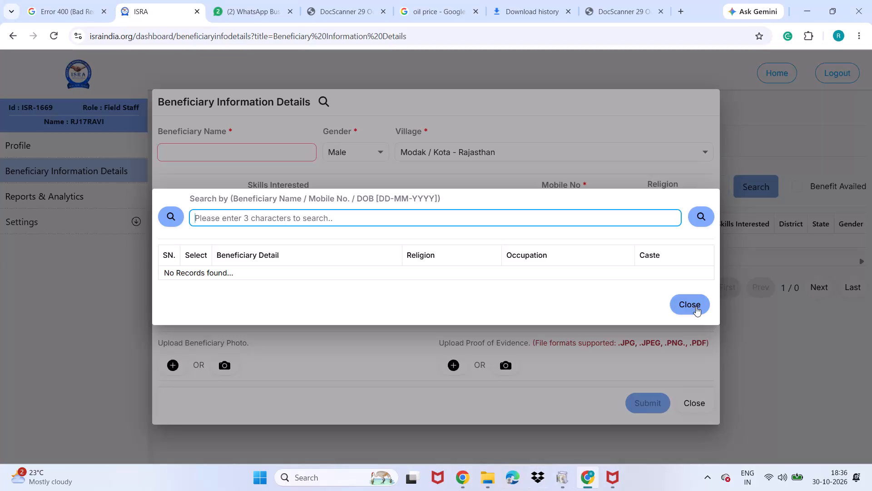
Close the existing-beneficiary search and the blank Beneficiary Information Details form without submitting a record.
left_click(696, 306)
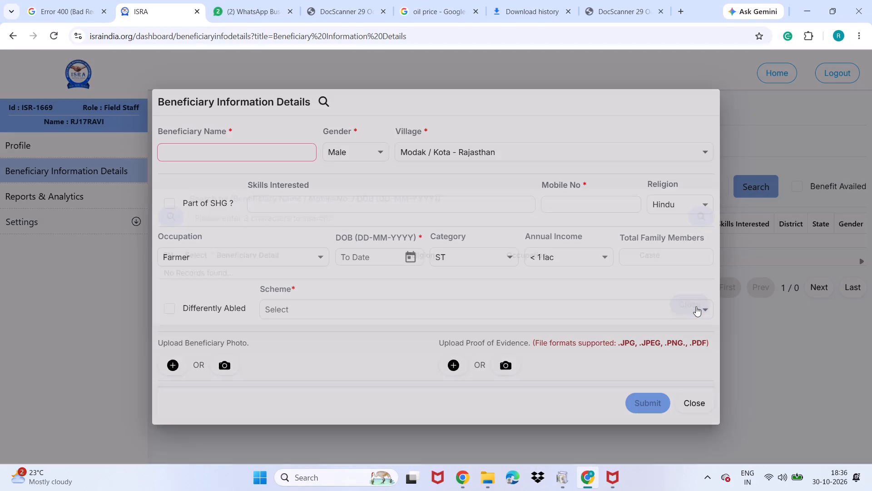
left_click(710, 403)
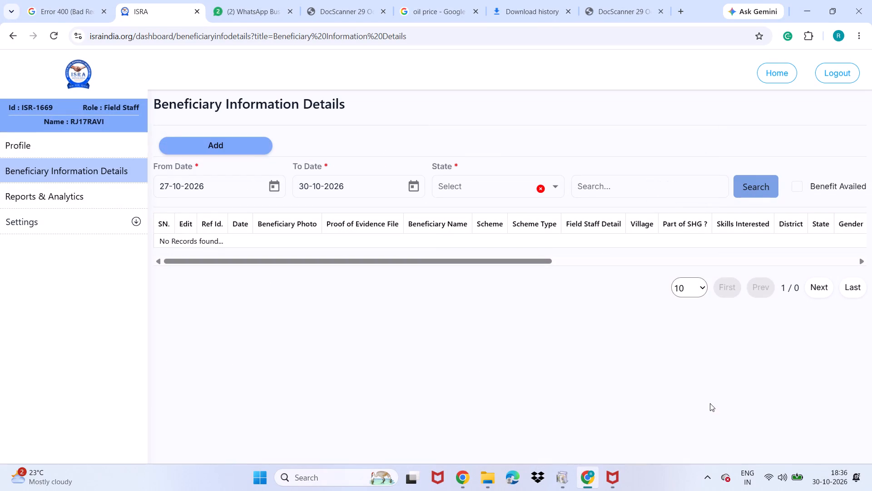
Close the open browser windows and the File Explorer window to get back to the desktop.
left_click(870, 0)
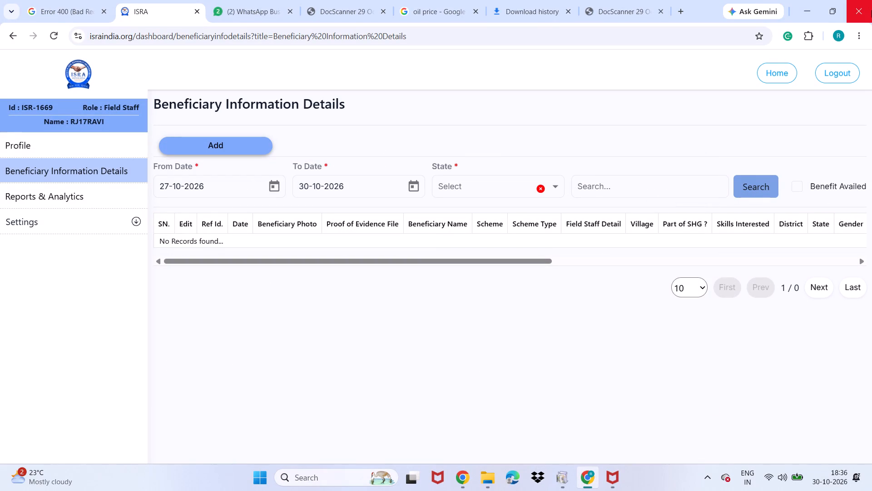
triple_click(871, 10)
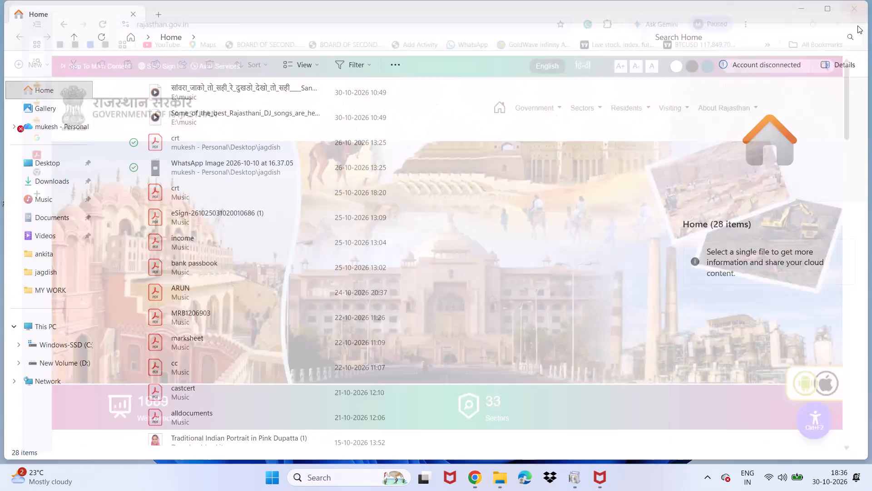
triple_click(859, 16)
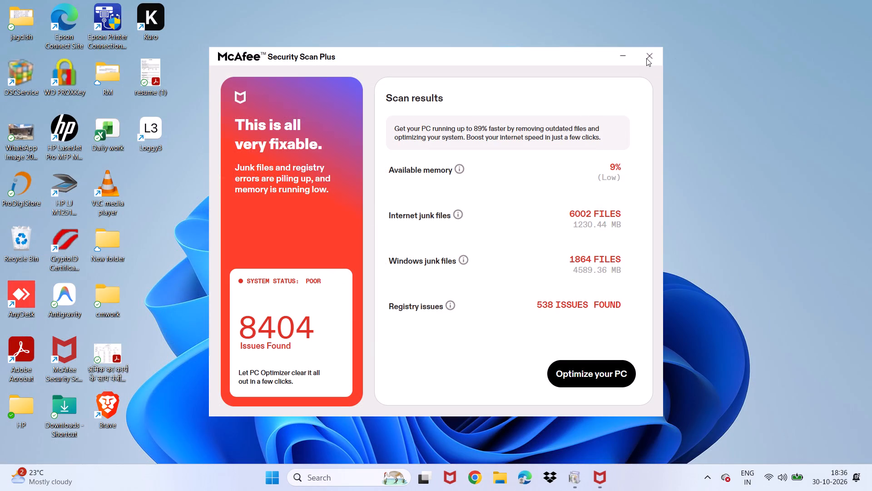
Close the McAfee Security Scan Plus window and dismiss the Windows Features request for .NET Framework 3.5 without installing it.
left_click(646, 58)
left_click(649, 56)
triple_click(649, 56)
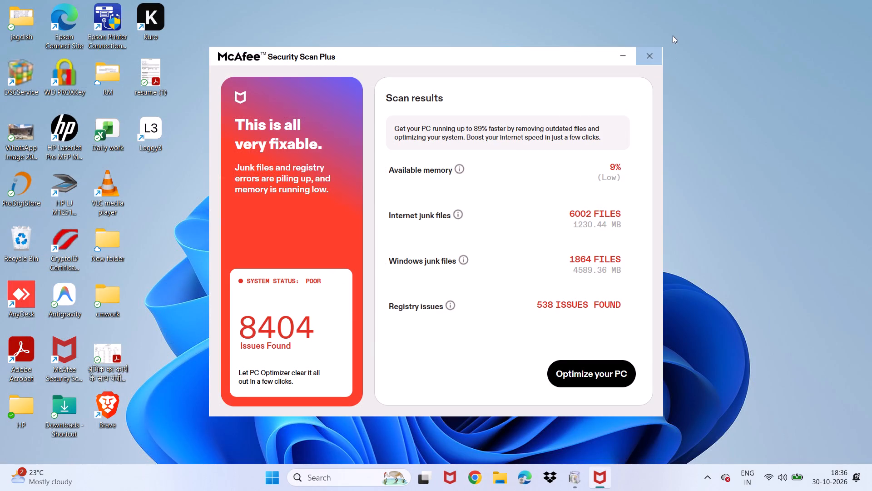
left_click(656, 55)
left_click(599, 97)
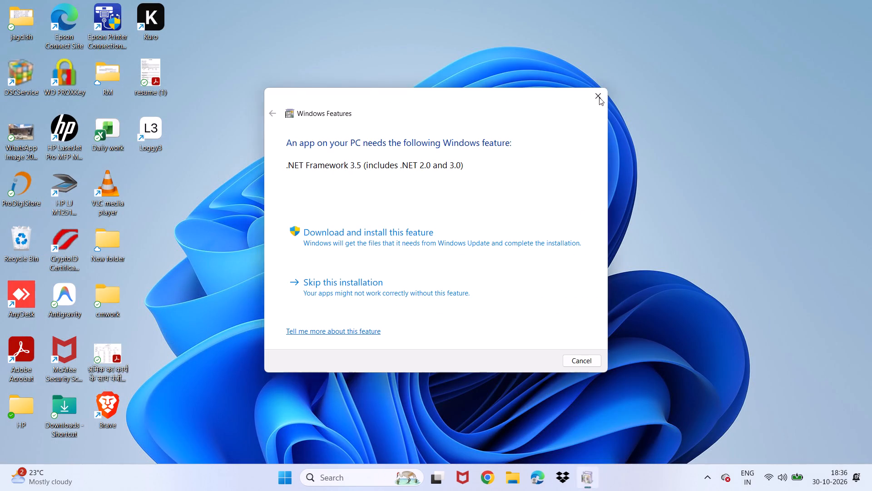
Launch Kuro from the desktop.
triple_click(151, 19)
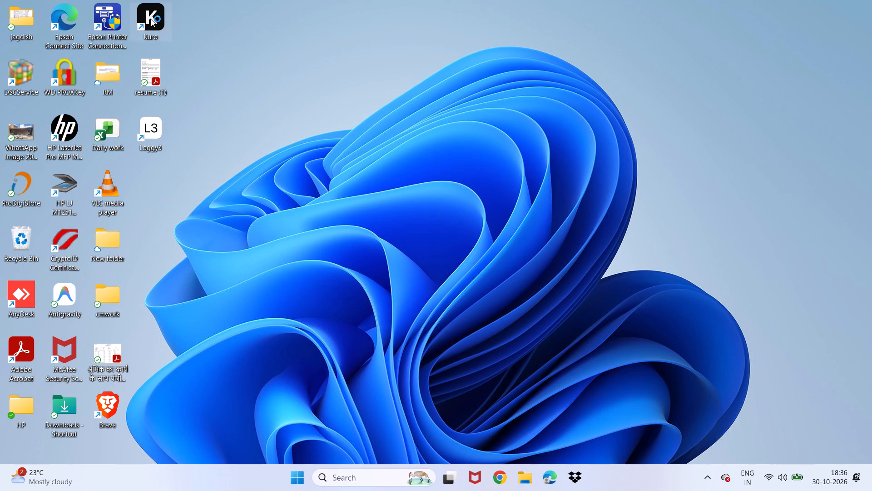